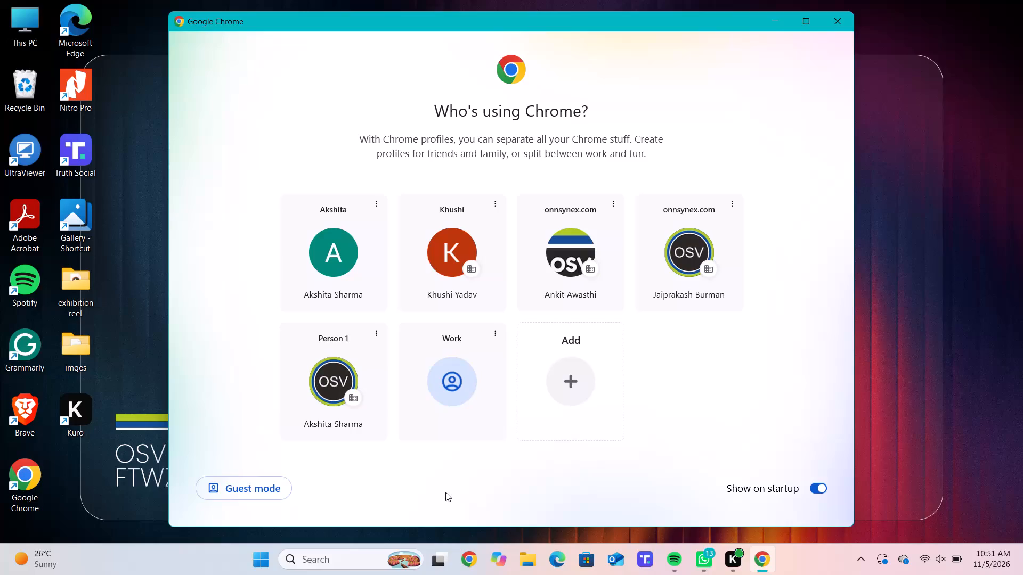
Open the Person 1 browser profile and load the bookmarked Onnsynex Ventures site.
{"action": "double_click", "coordinate": [321, 386]}
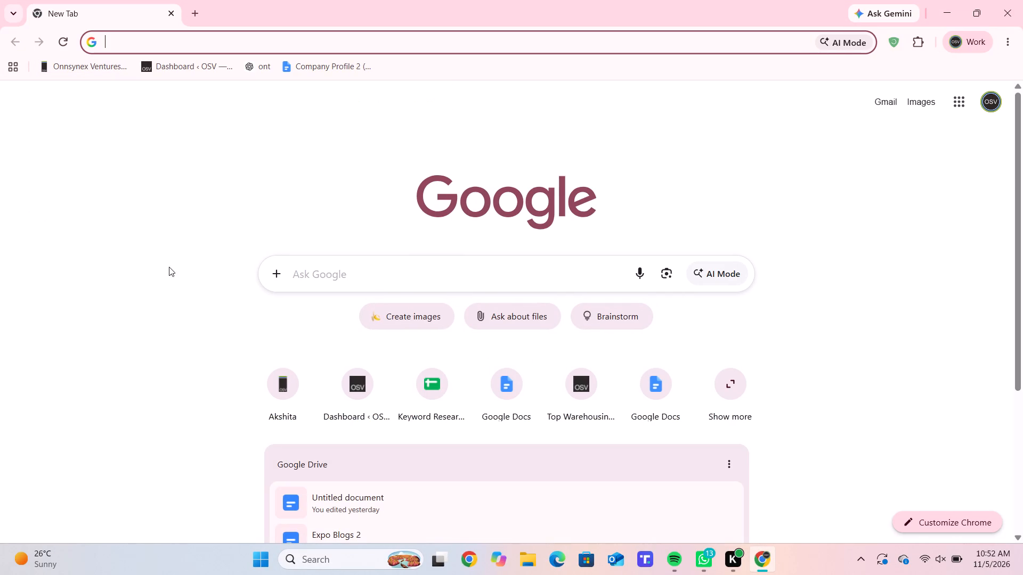
{"action": "left_click", "coordinate": [313, 286]}
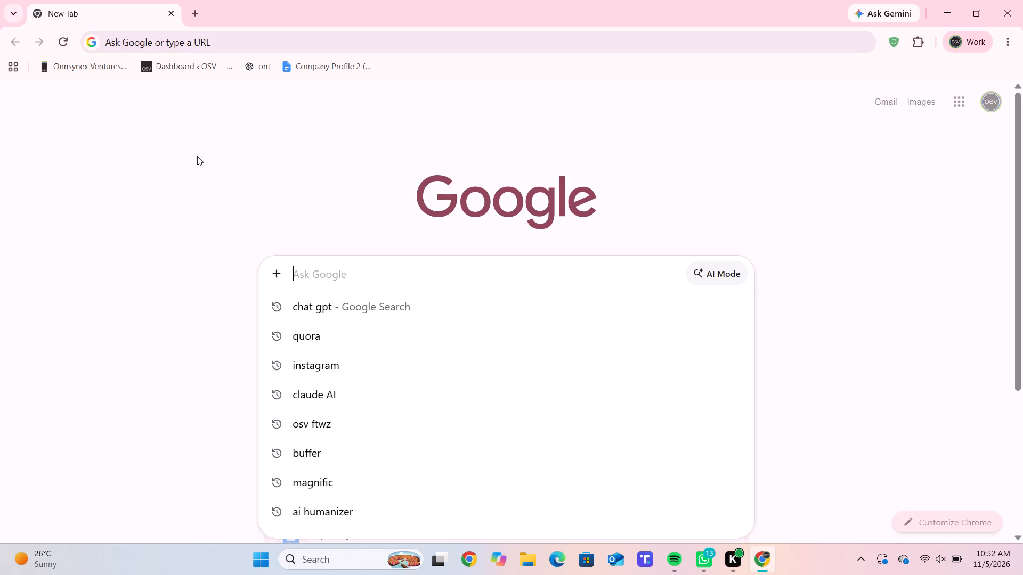
{"action": "left_click", "coordinate": [104, 78]}
{"action": "left_click", "coordinate": [80, 56]}
{"action": "left_click", "coordinate": [84, 68]}
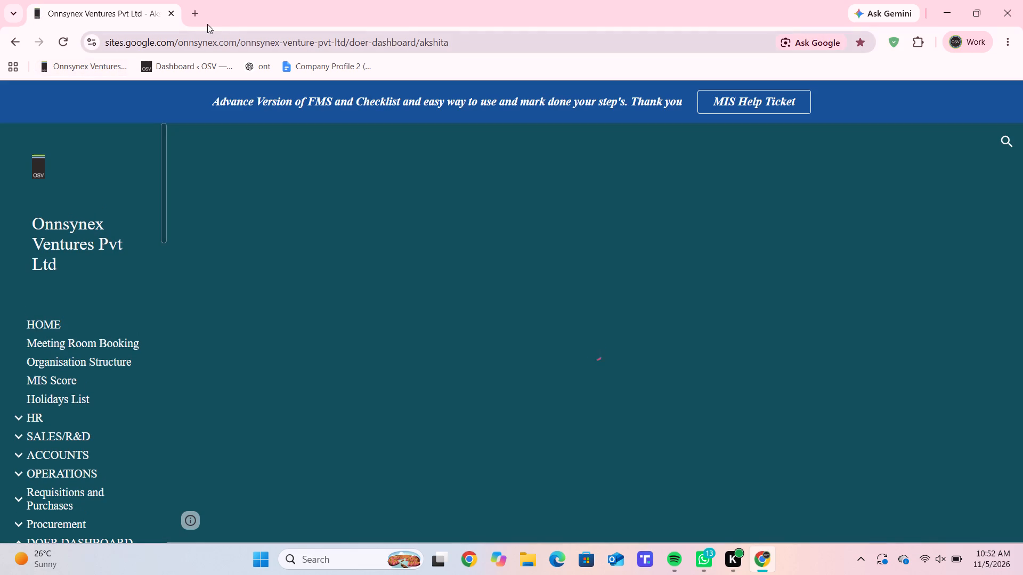
Search Google for Quora in a new browser tab and open the Quora website.
{"action": "left_click", "coordinate": [200, 12]}
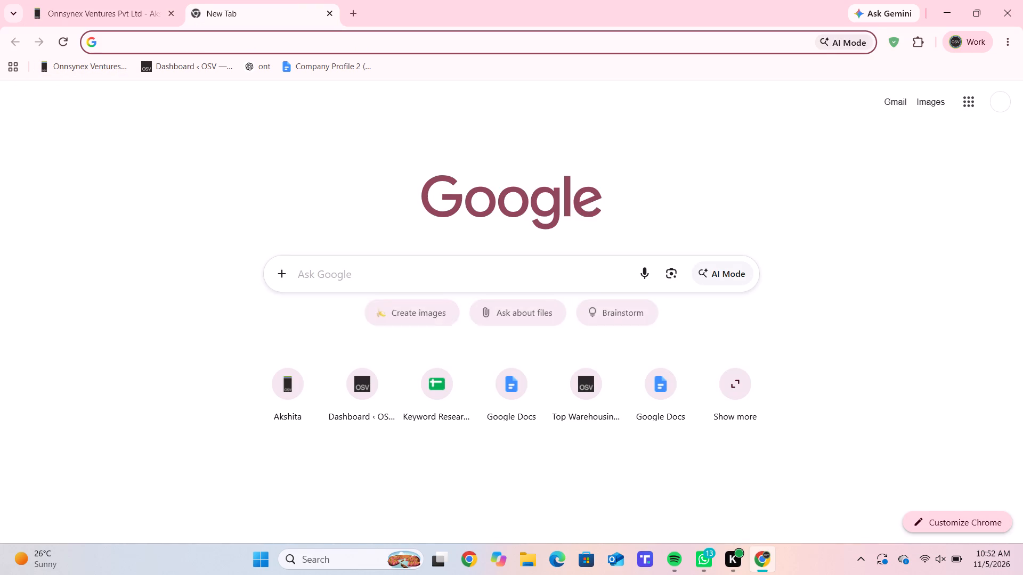
{"action": "left_click", "coordinate": [325, 275]}
{"action": "type", "text": "Quora"}
{"action": "key", "text": "space"}
{"action": "key", "text": "Return"}
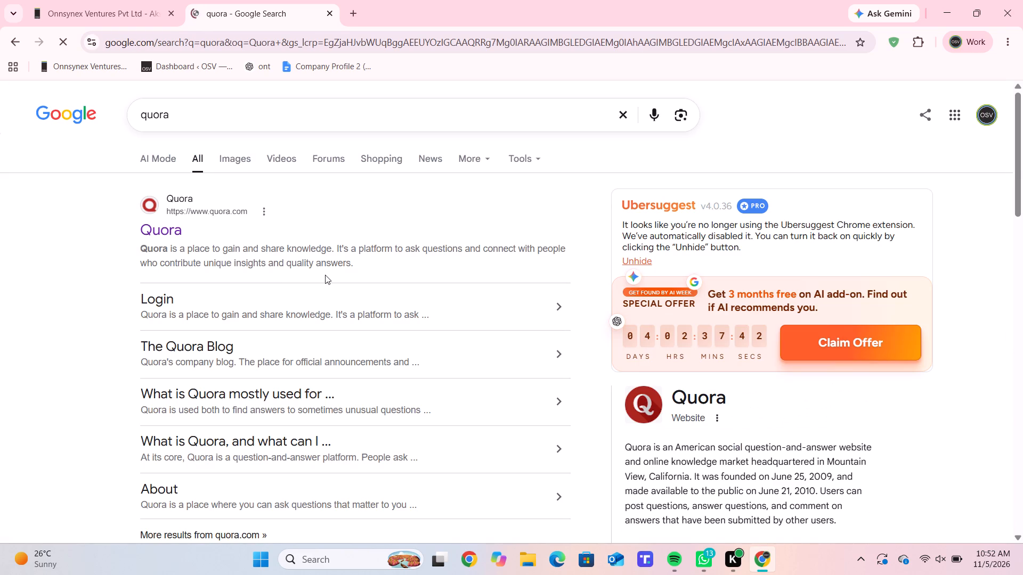
{"action": "left_click", "coordinate": [160, 227]}
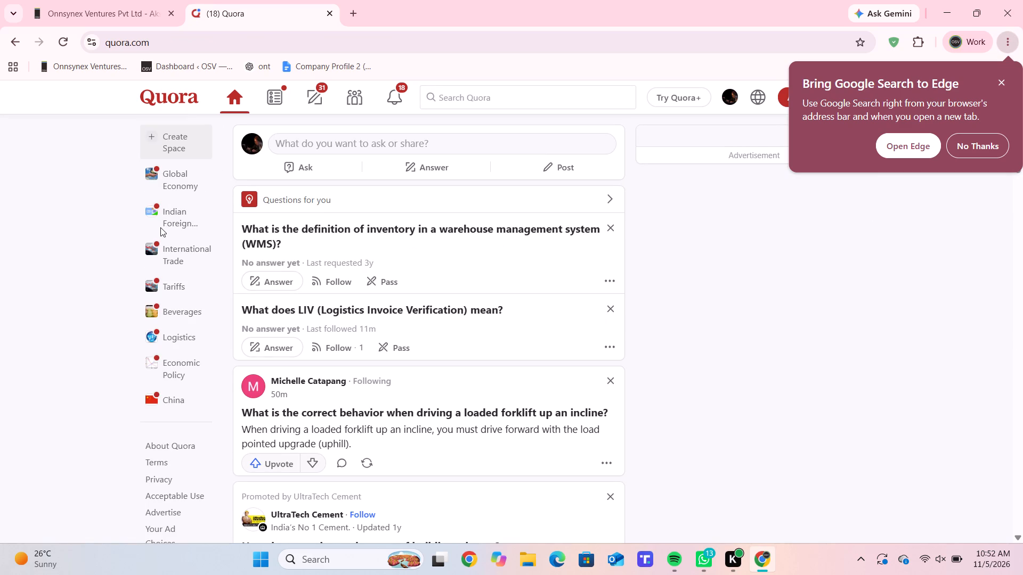
Open the suggested question on the definition of inventory in a warehouse management system (WMS) and copy its title.
{"action": "left_click", "coordinate": [297, 235]}
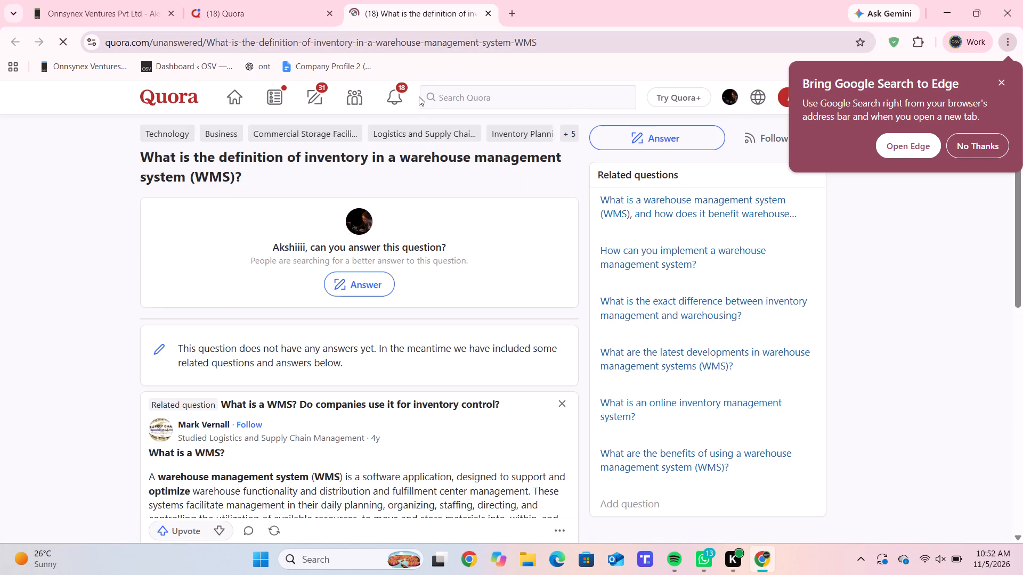
{"action": "left_click_drag", "start_coordinate": [256, 168], "coordinate": [136, 159]}
{"action": "key", "text": "ctrl+c"}
{"action": "key", "text": "ctrl+c"}
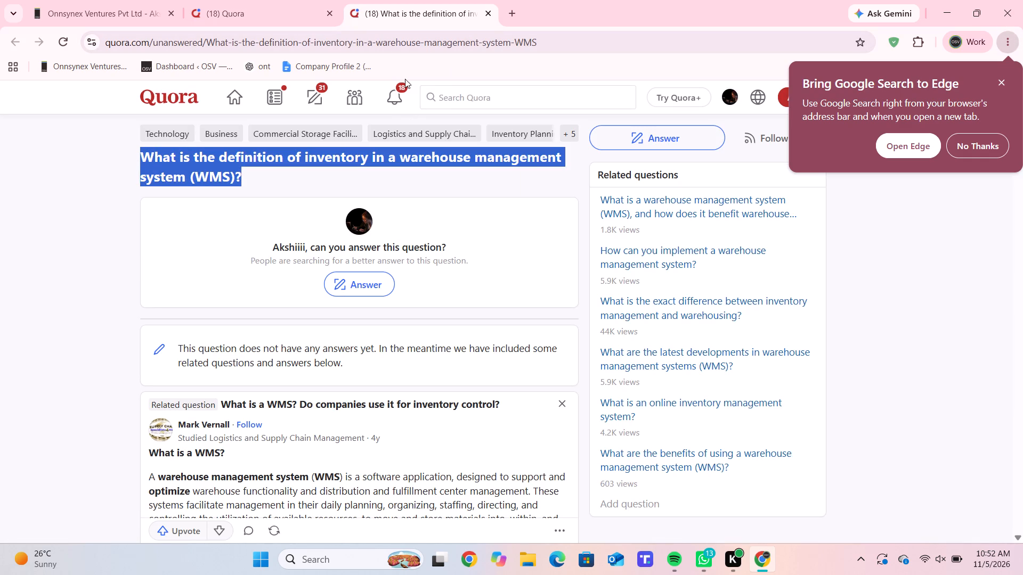
{"action": "left_click", "coordinate": [505, 14]}
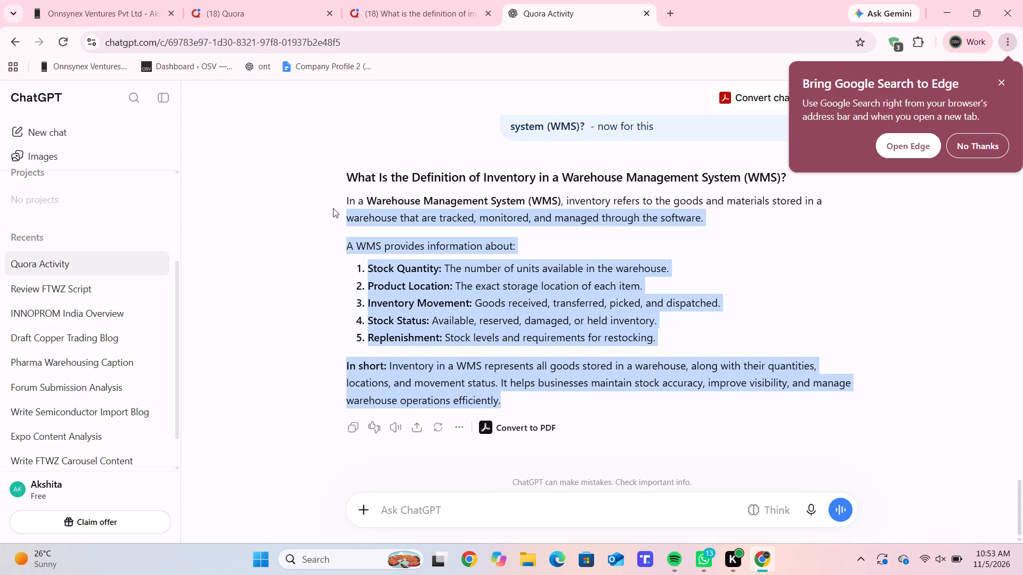
{"action": "left_click_drag", "start_coordinate": [333, 208], "coordinate": [330, 207]}
{"action": "key", "text": "ctrl+c"}
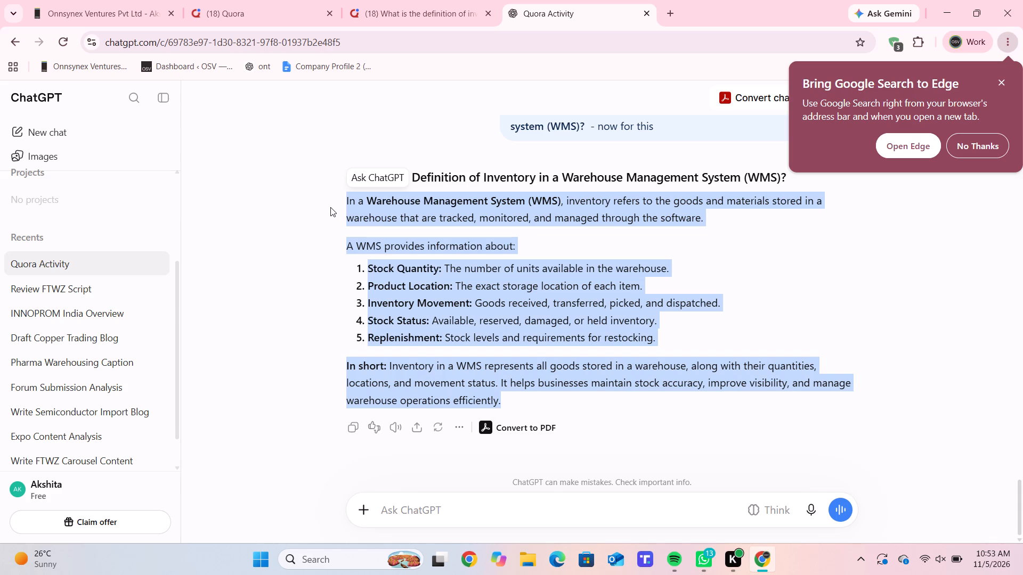
{"action": "key", "text": "ctrl+c"}
{"action": "key", "text": "ctrl+c"}
{"action": "key", "text": "ctrl+c"}
{"action": "left_click", "coordinate": [407, 0]}
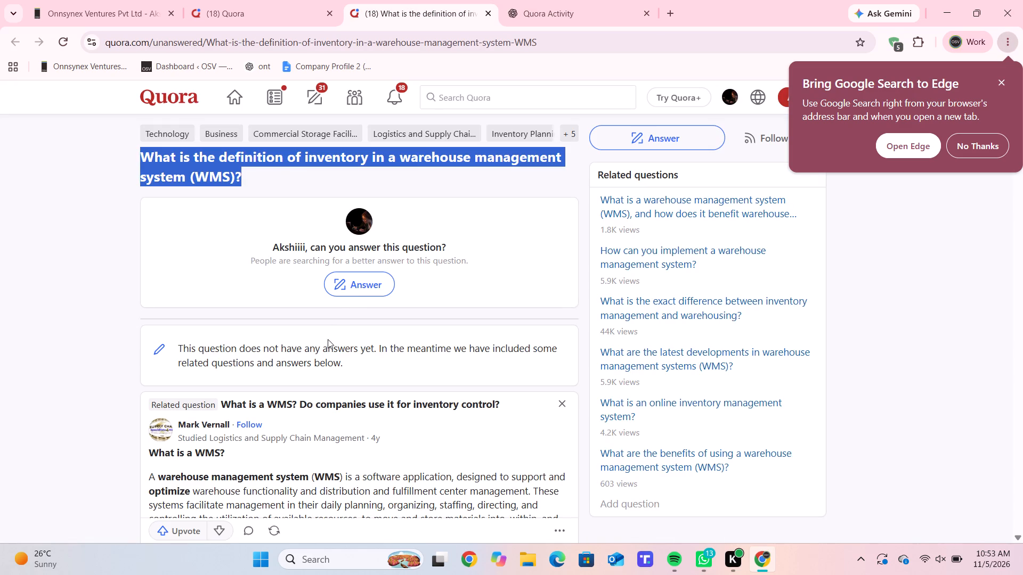
{"action": "left_click", "coordinate": [352, 279]}
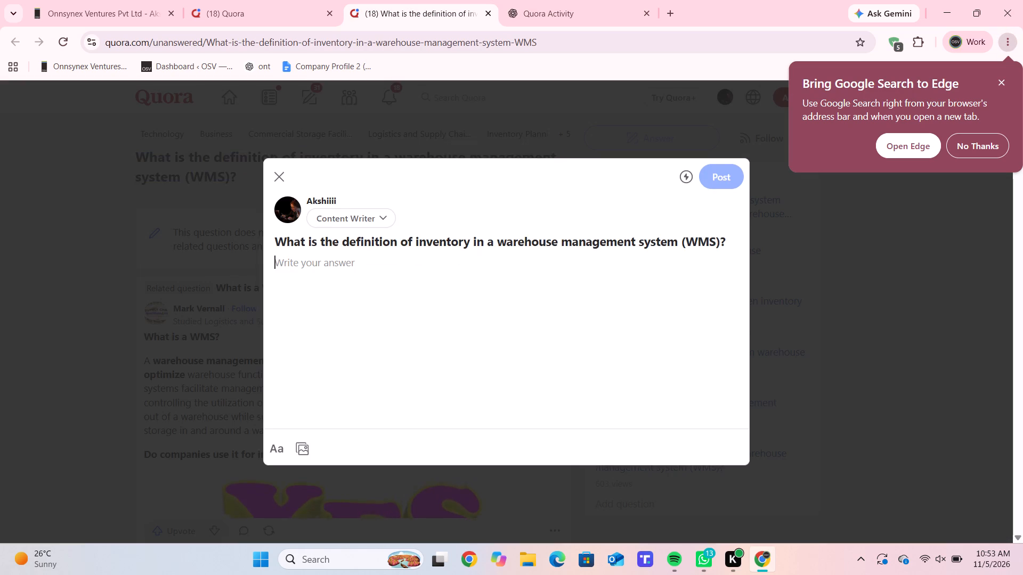
{"action": "key", "text": "ctrl+v"}
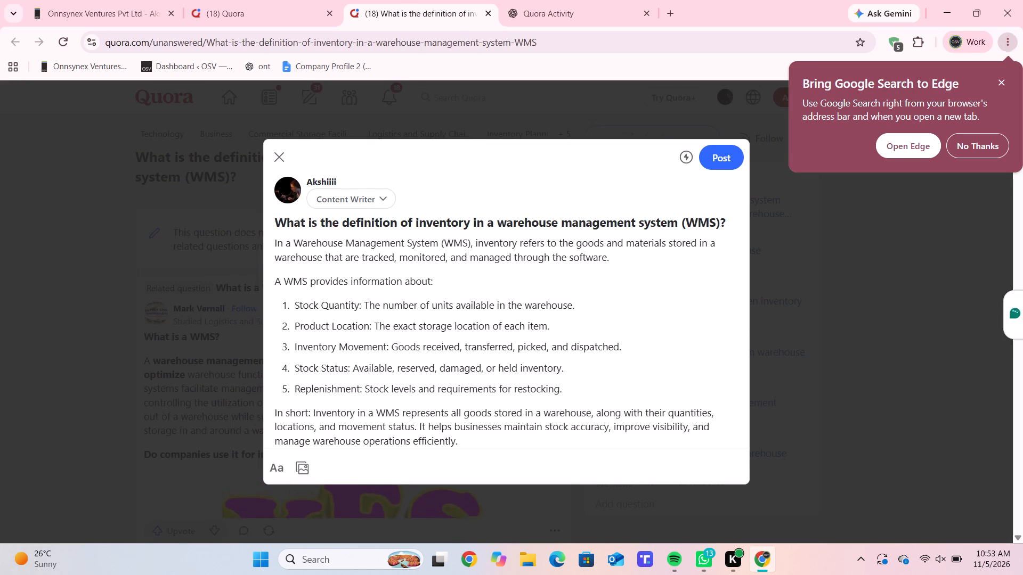
Join the line "A WMS provides information about:" onto the end of the answer's first paragraph.
{"action": "left_click", "coordinate": [275, 280]}
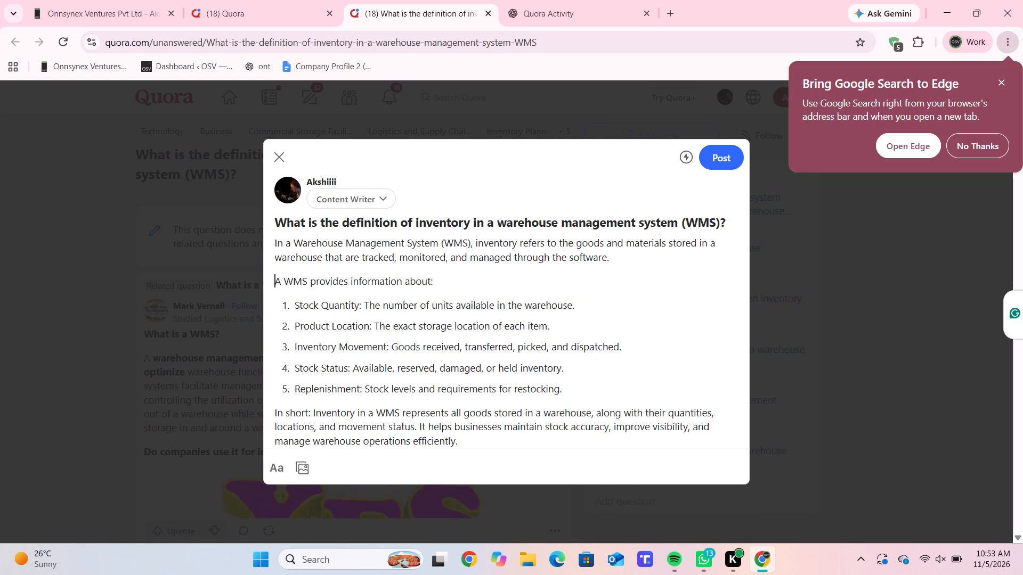
{"action": "key", "text": "BackSpace"}
{"action": "key", "text": "space"}
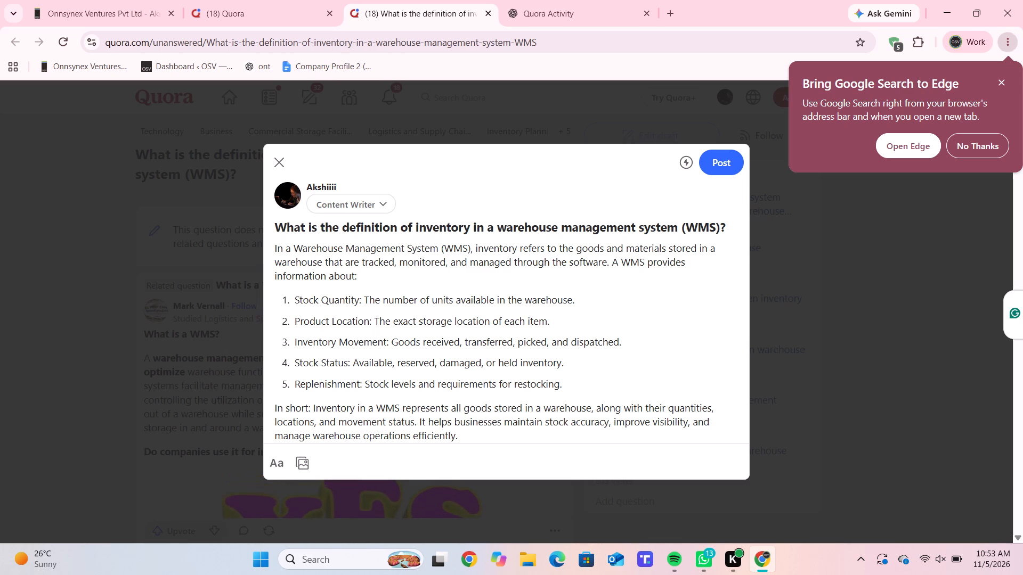
Review the drafted answer and post it with the default Content Writer credential.
{"action": "scroll", "coordinate": [426, 358], "scroll_direction": "down", "scroll_amount": 3}
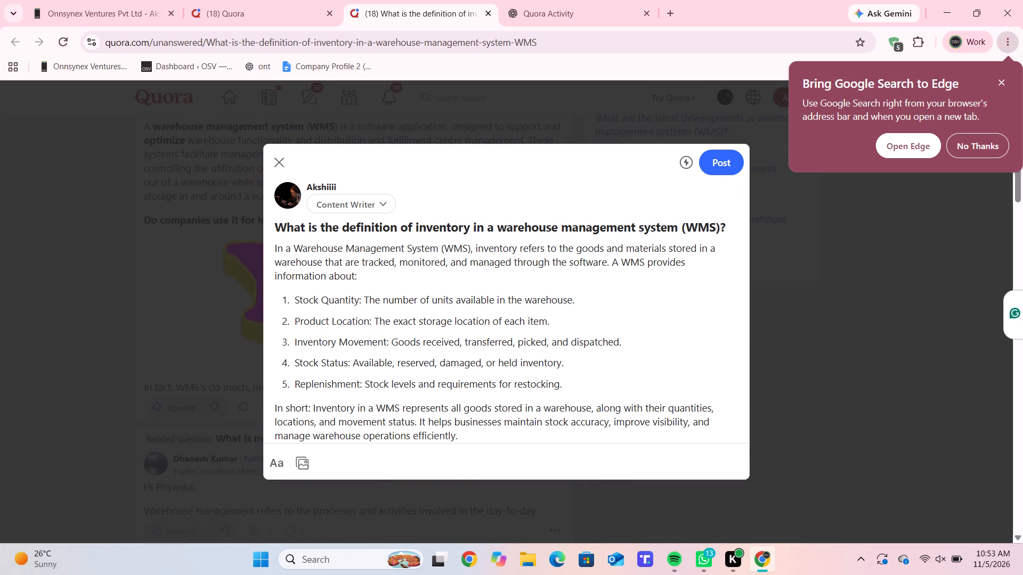
{"action": "scroll", "coordinate": [406, 392], "scroll_direction": "down", "scroll_amount": 1}
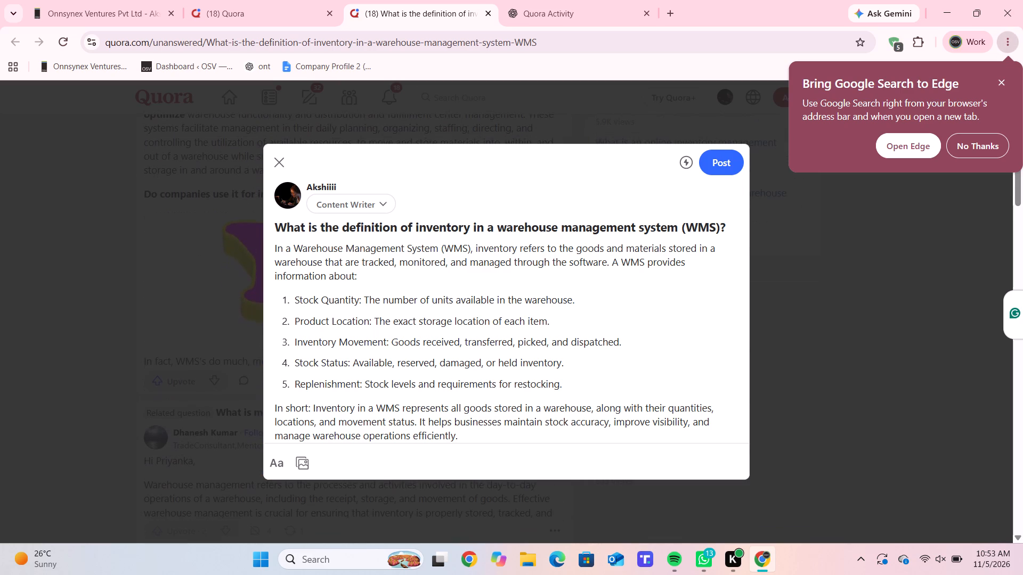
{"action": "scroll", "coordinate": [375, 429], "scroll_direction": "down", "scroll_amount": 1}
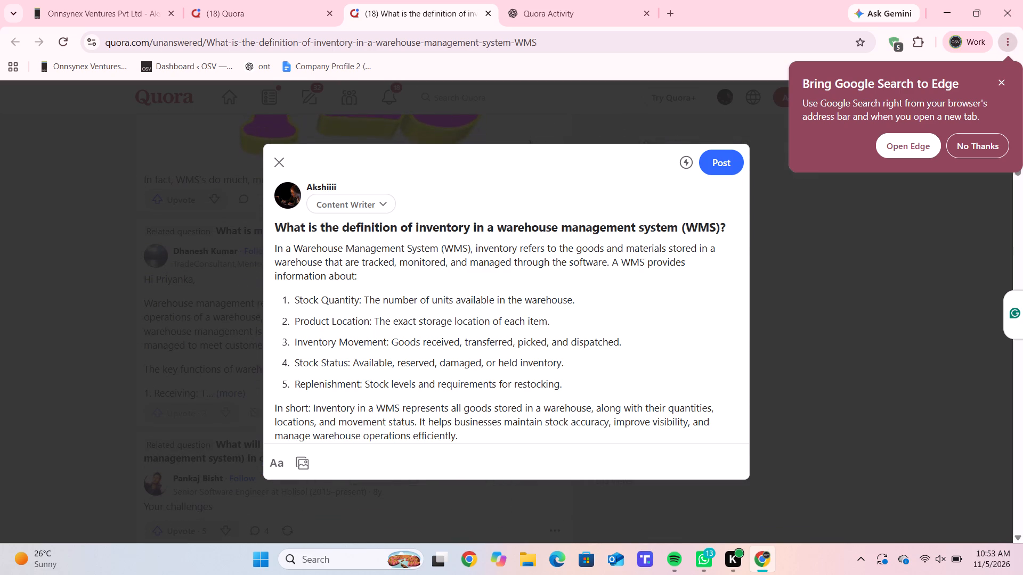
{"action": "left_click", "coordinate": [312, 413]}
{"action": "scroll", "coordinate": [312, 413], "scroll_direction": "up", "scroll_amount": 2}
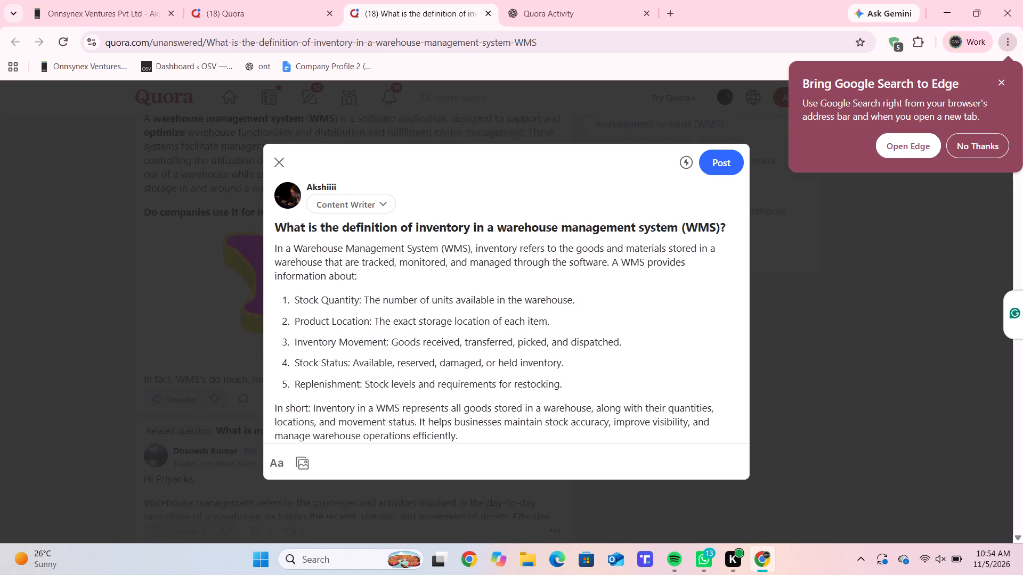
{"action": "left_click", "coordinate": [718, 157]}
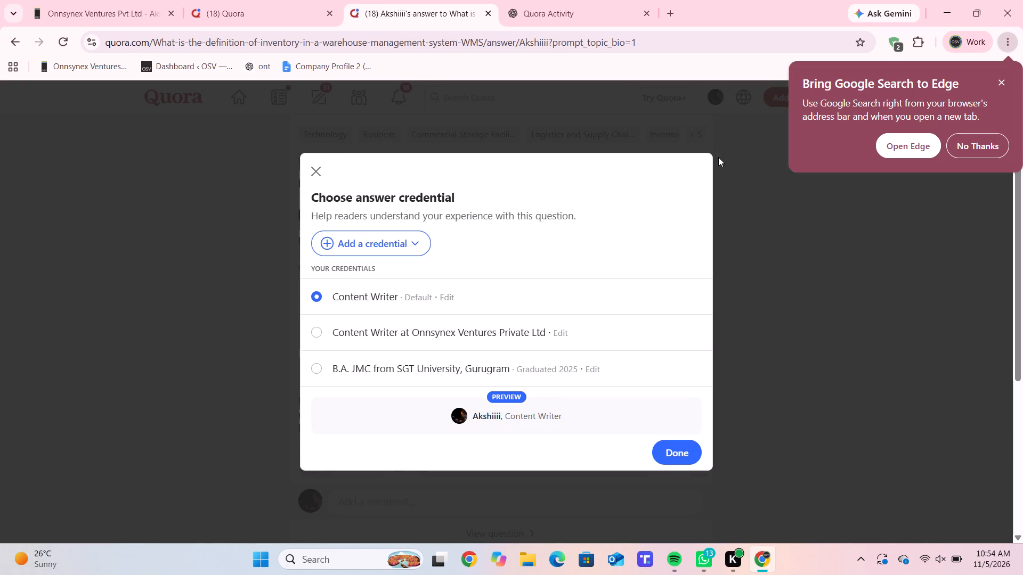
{"action": "left_click", "coordinate": [671, 442]}
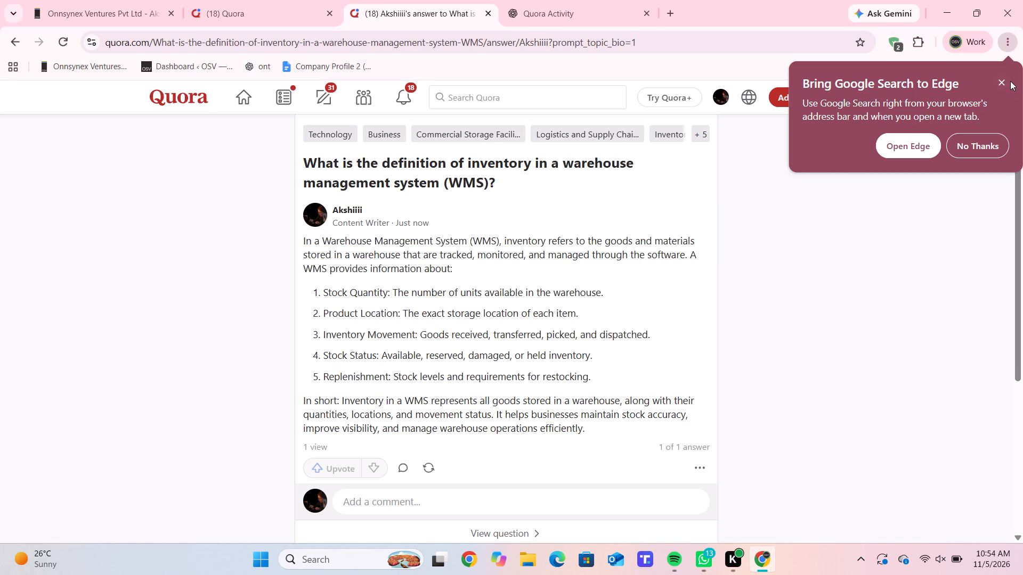
Capture a screenshot of the published WMS answer, from the Quora header down to the taskbar date and time.
{"action": "left_click", "coordinate": [1004, 82]}
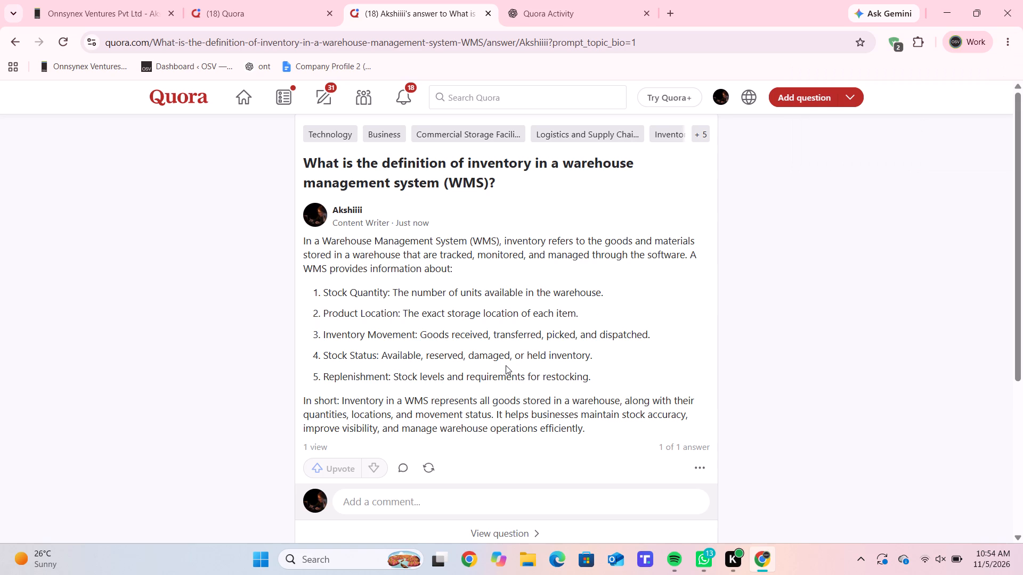
{"action": "key", "text": "shift+super+s"}
{"action": "key", "text": "shift+super+s"}
{"action": "key", "text": "shift+super+s"}
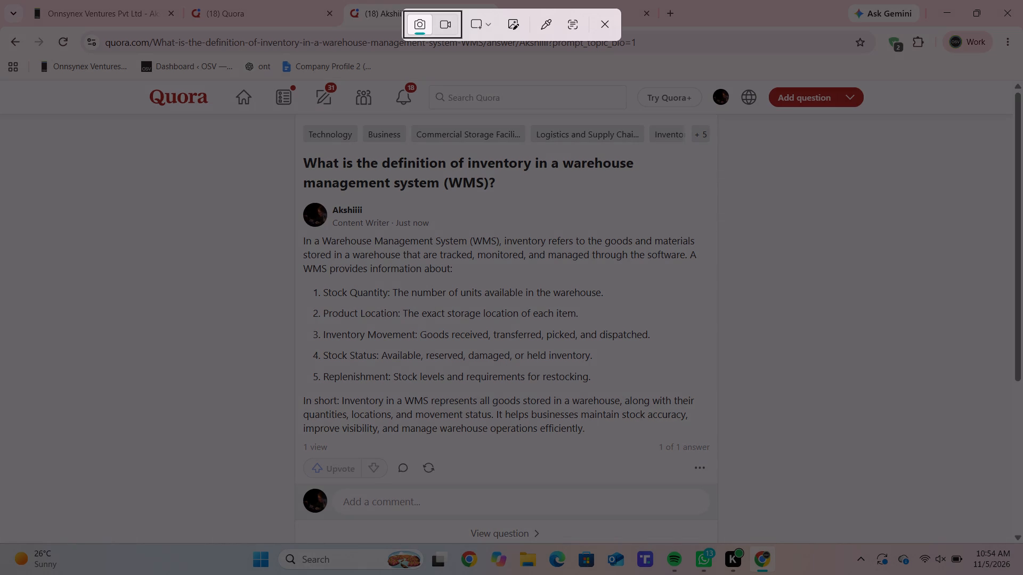
{"action": "left_click_drag", "start_coordinate": [140, 81], "coordinate": [733, 546]}
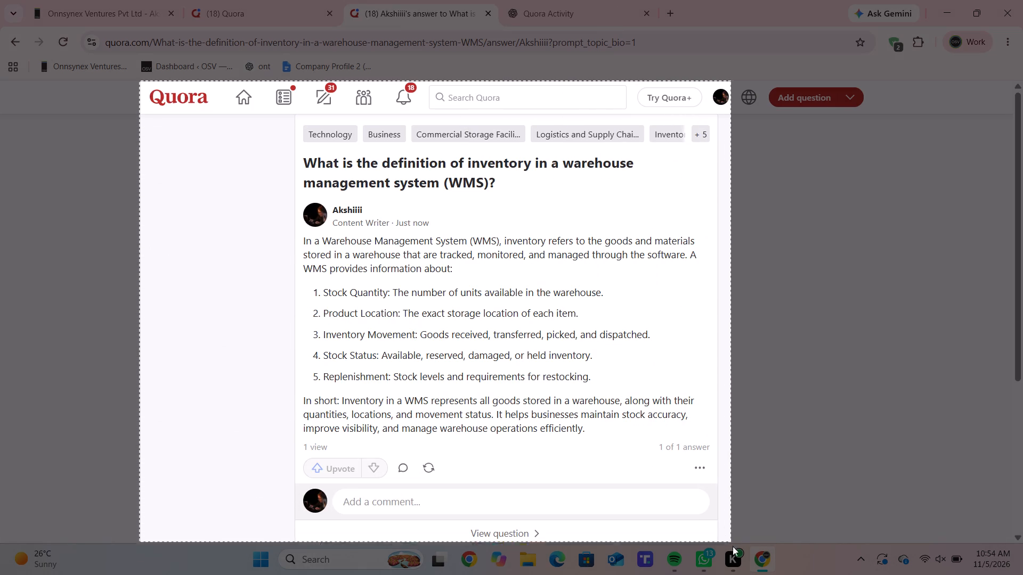
{"action": "left_click_drag", "start_coordinate": [733, 546], "coordinate": [1007, 574]}
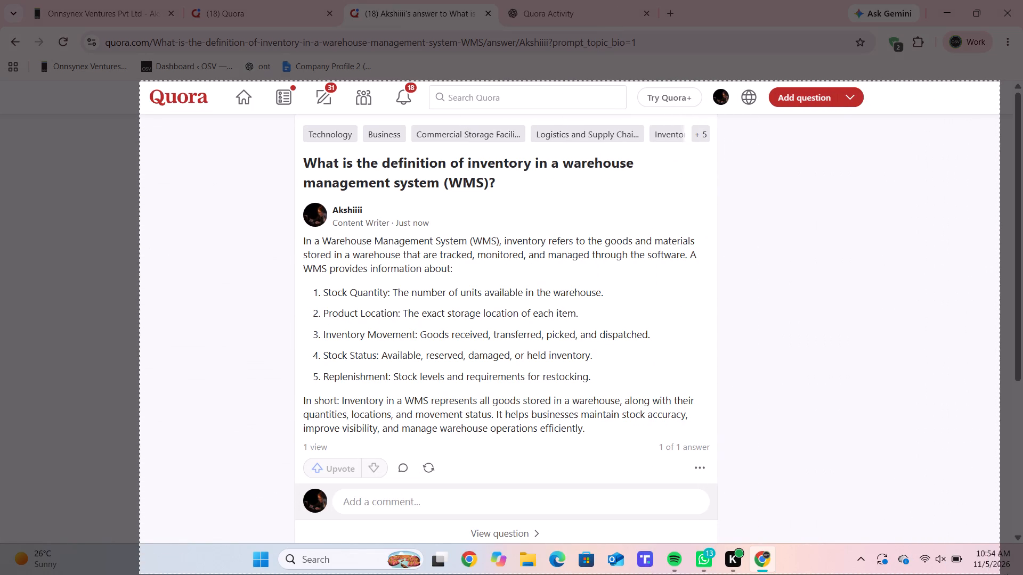
{"action": "left_click_drag", "start_coordinate": [1007, 574], "coordinate": [1022, 574]}
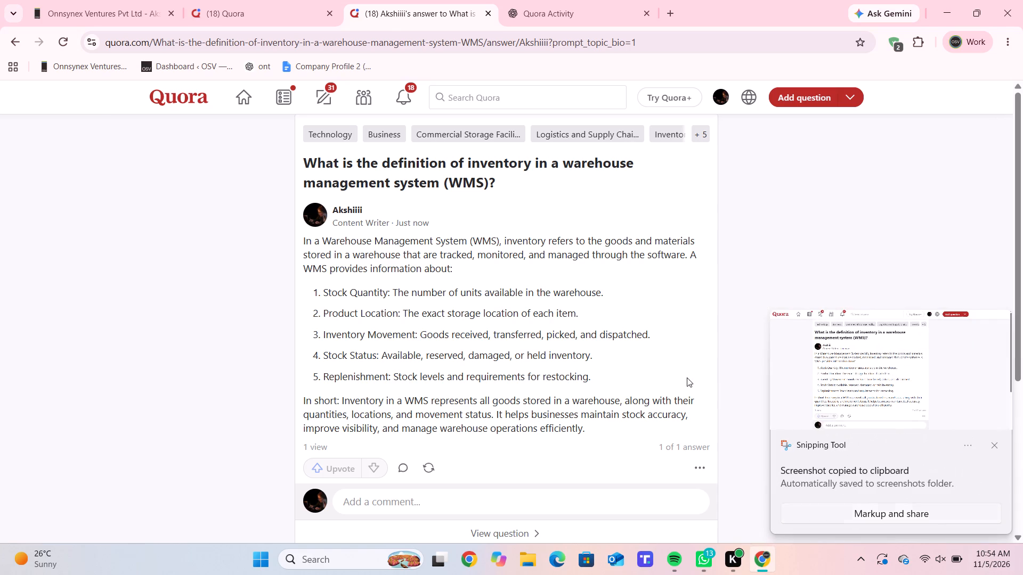
Open the Checklist_OSV form for the Nov 05 QUORA Activity task from the Onnsynex dashboard and record the account email with the response.
{"action": "left_click", "coordinate": [82, 0]}
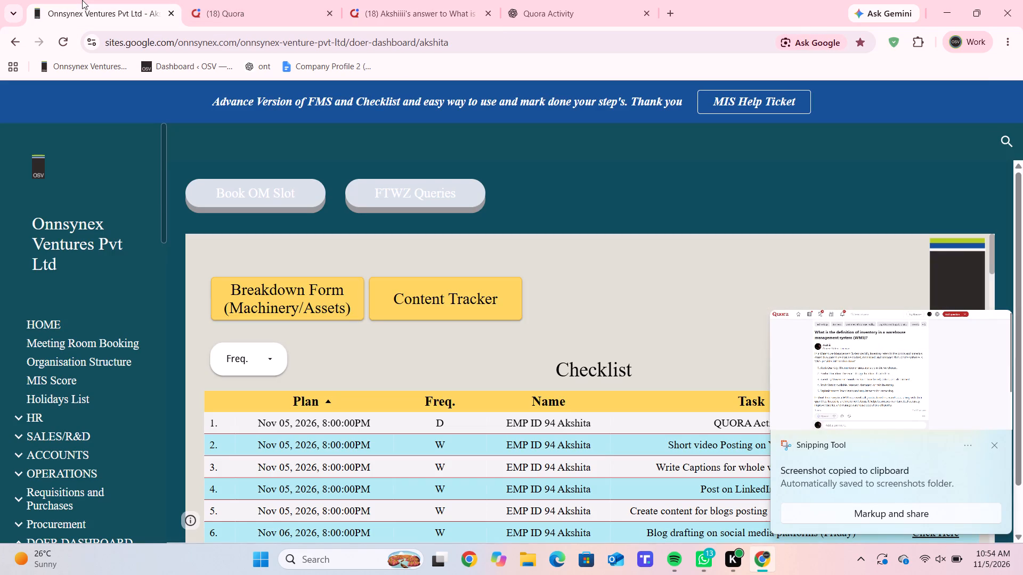
{"action": "left_click", "coordinate": [997, 442]}
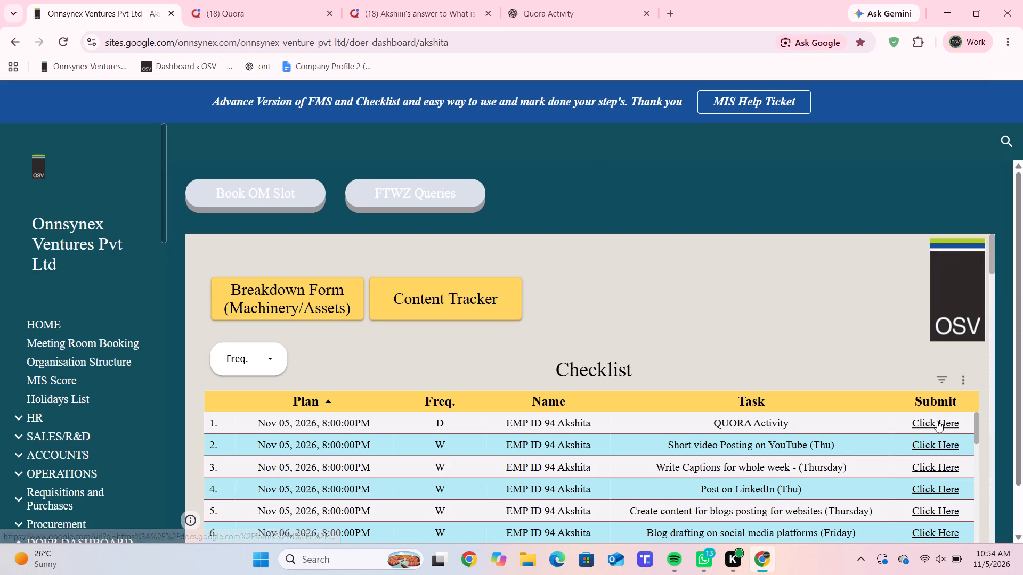
{"action": "left_click", "coordinate": [937, 421]}
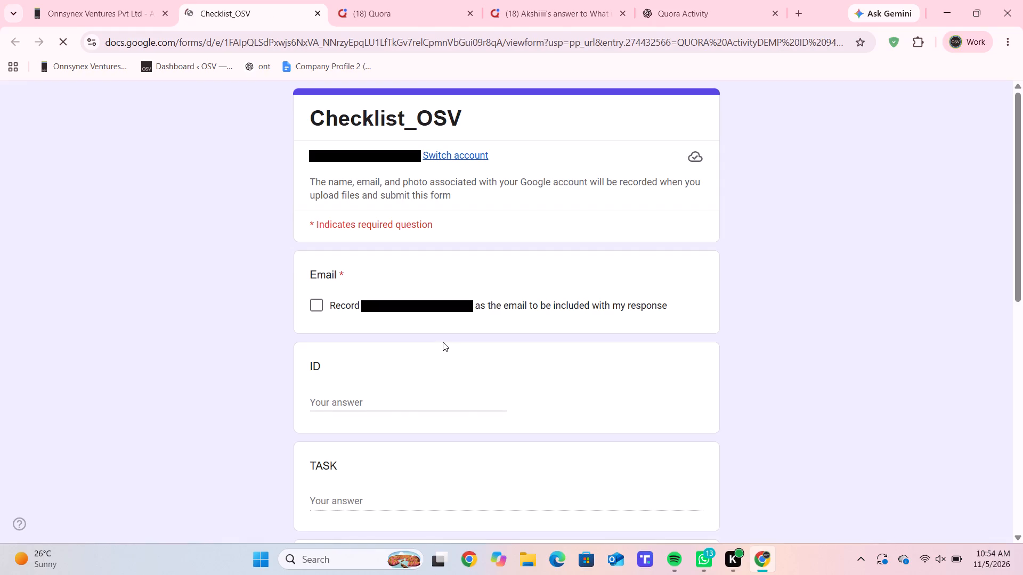
{"action": "left_click", "coordinate": [330, 308]}
{"action": "scroll", "coordinate": [330, 308], "scroll_direction": "down", "scroll_amount": 2}
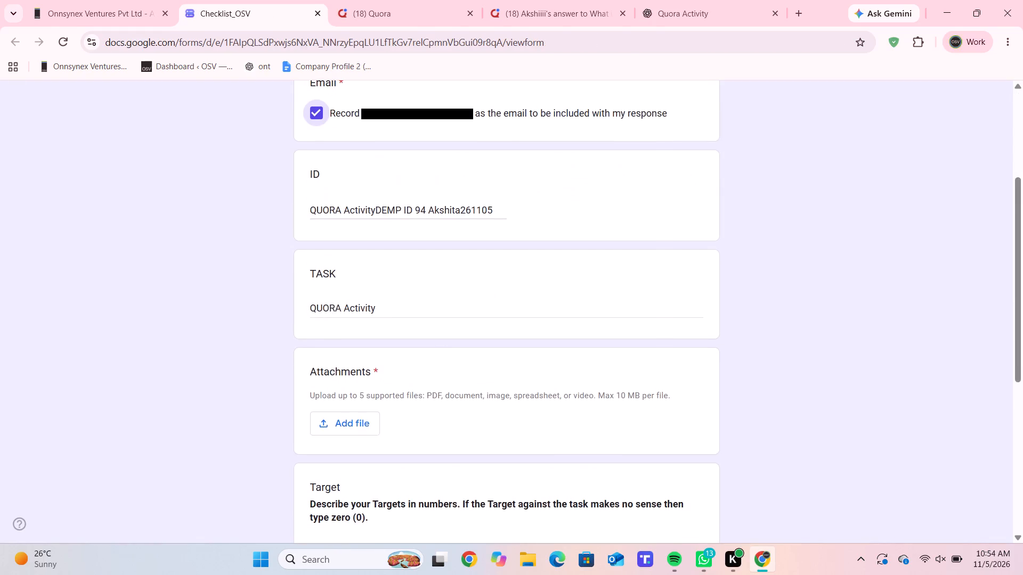
{"action": "left_click", "coordinate": [333, 424]}
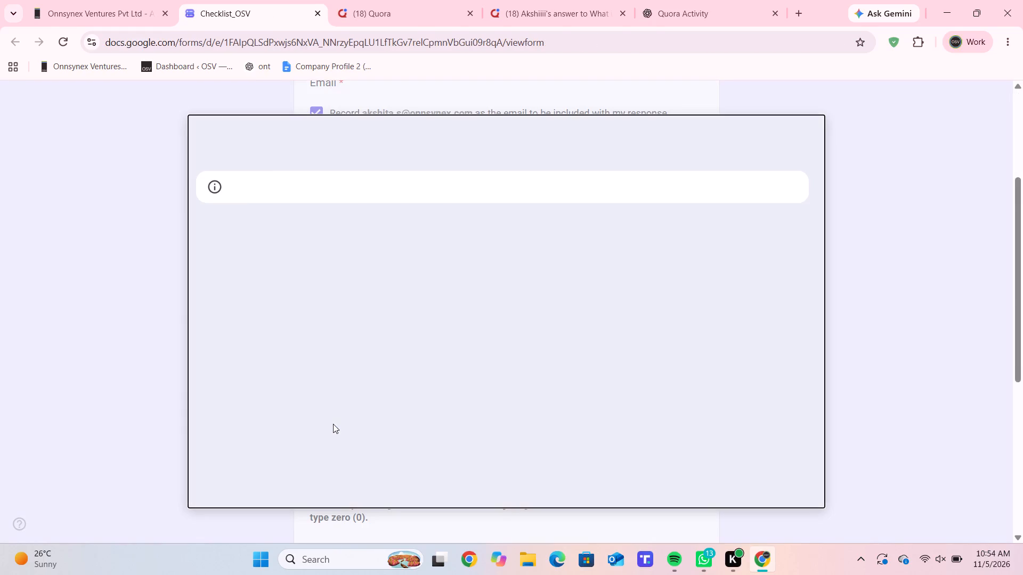
{"action": "left_click", "coordinate": [508, 402]}
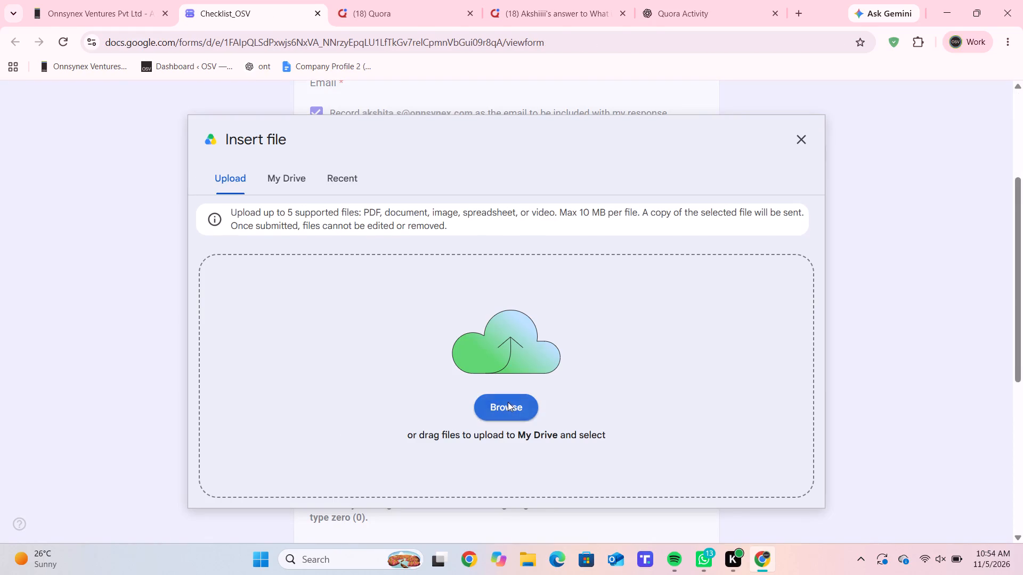
{"action": "left_click_drag", "start_coordinate": [421, 95], "coordinate": [413, 256]}
{"action": "double_click", "coordinate": [388, 220]}
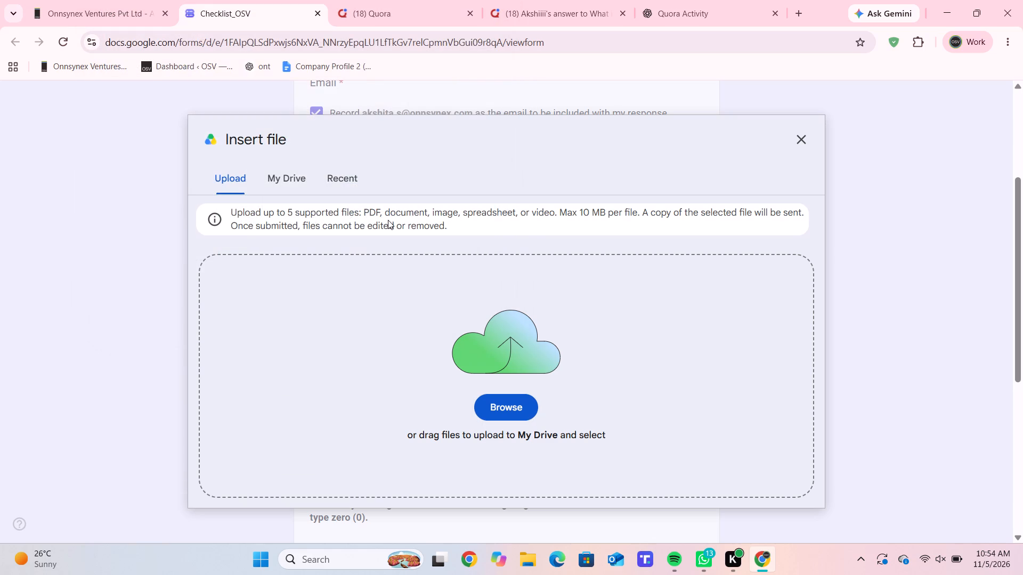
{"action": "left_click", "coordinate": [513, 416]}
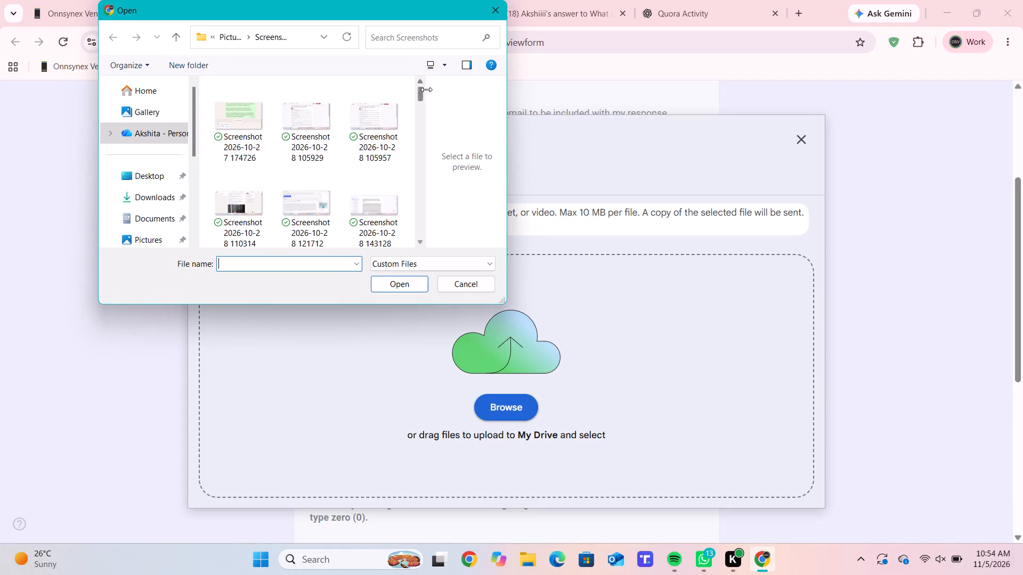
{"action": "left_click_drag", "start_coordinate": [420, 88], "coordinate": [413, 236]}
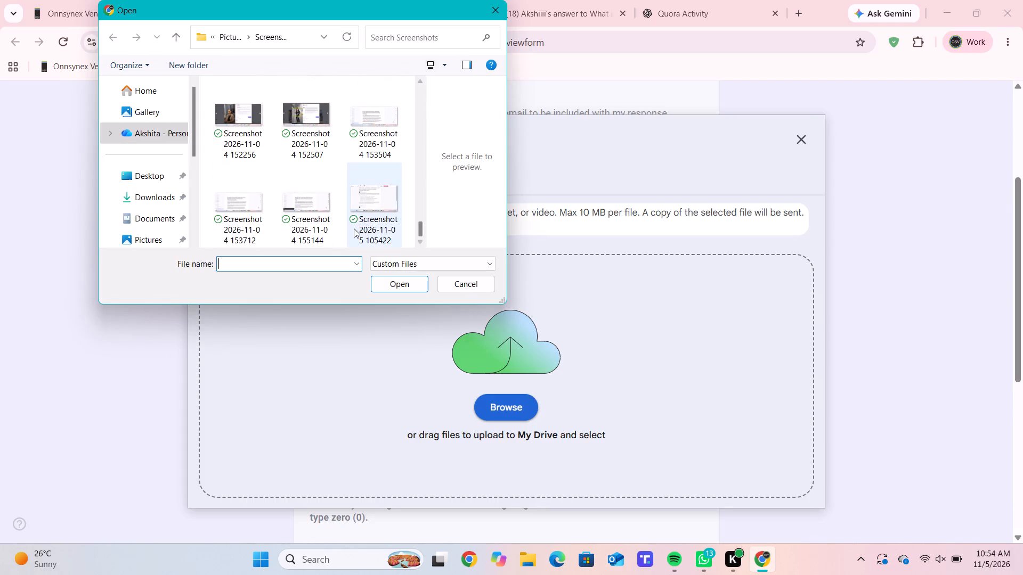
{"action": "triple_click", "coordinate": [354, 228]}
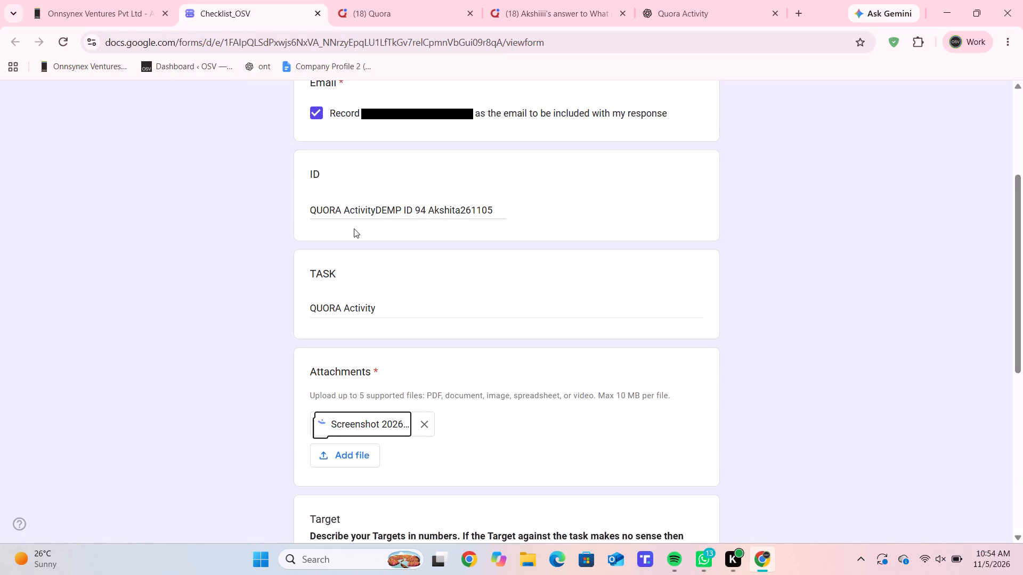
Submit the checklist form with the Target and Actual answers left blank.
{"action": "scroll", "coordinate": [458, 331], "scroll_direction": "down", "scroll_amount": 3}
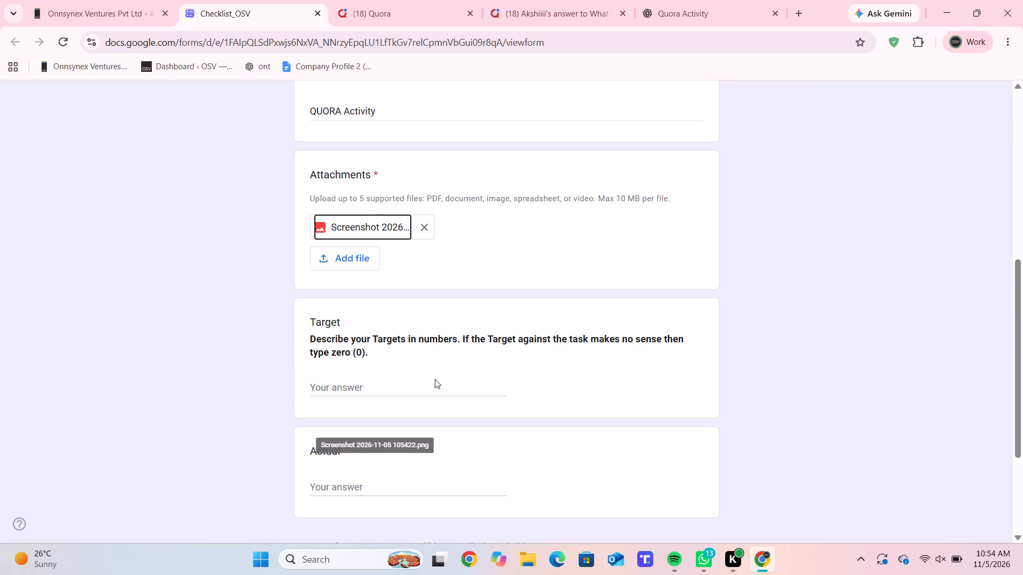
{"action": "scroll", "coordinate": [420, 416], "scroll_direction": "down", "scroll_amount": 2}
{"action": "left_click", "coordinate": [343, 429]}
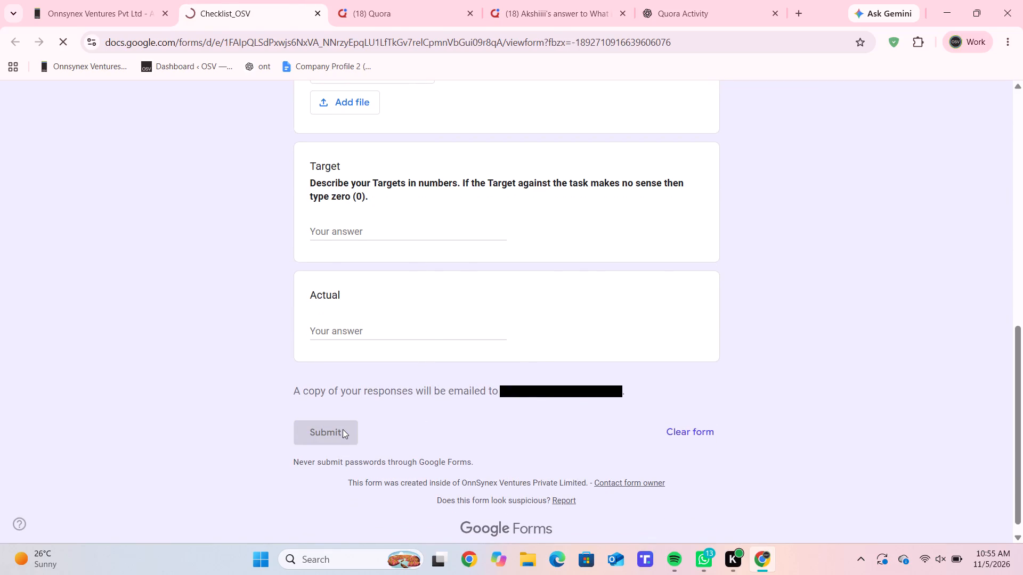
Return to the Onnsynex dashboard and look through the upcoming tasks in the Checklist table and the Delegation table.
{"action": "left_click", "coordinate": [127, 0]}
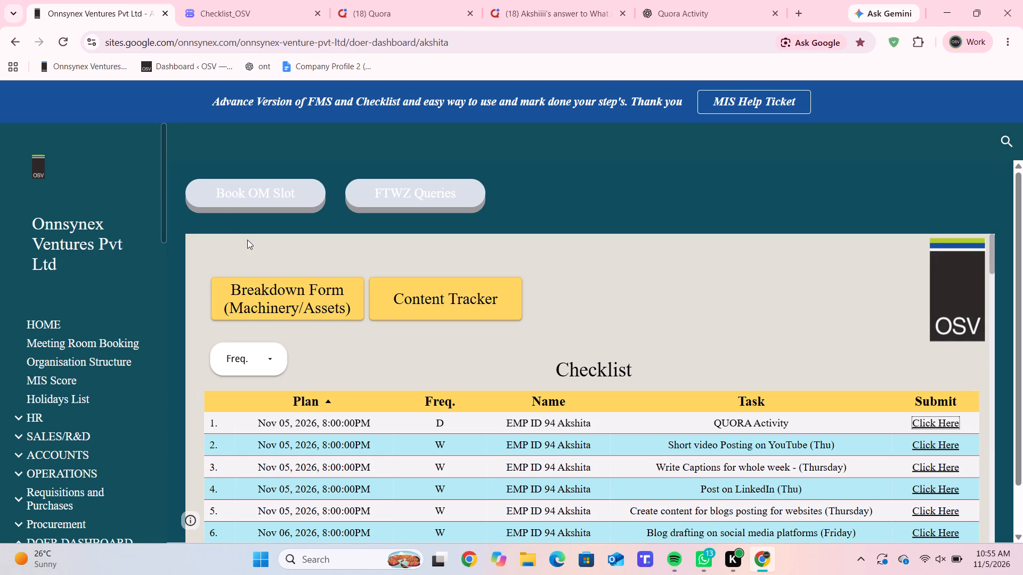
{"action": "scroll", "coordinate": [314, 354], "scroll_direction": "down", "scroll_amount": 2}
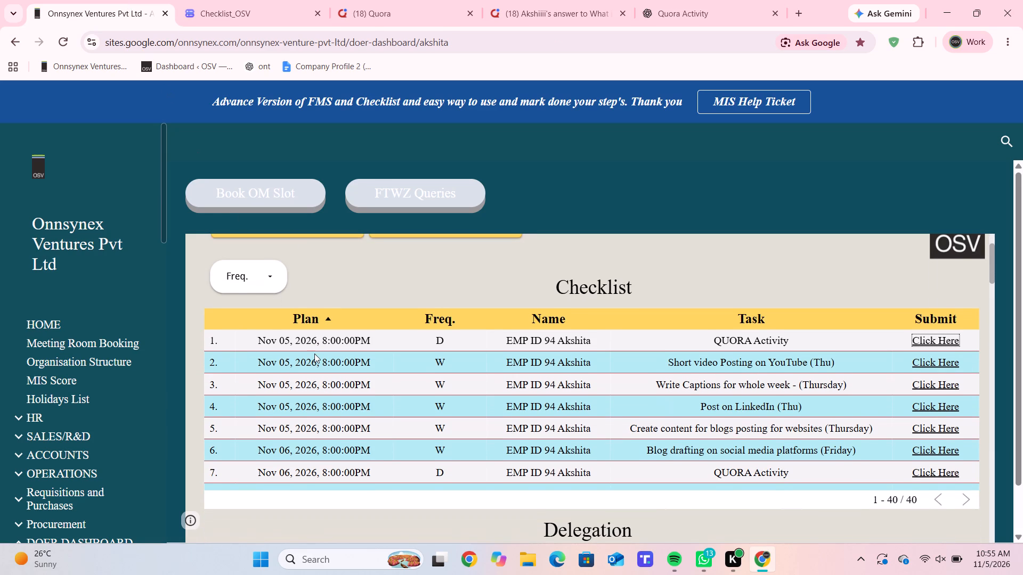
{"action": "scroll", "coordinate": [314, 354], "scroll_direction": "down", "scroll_amount": 1}
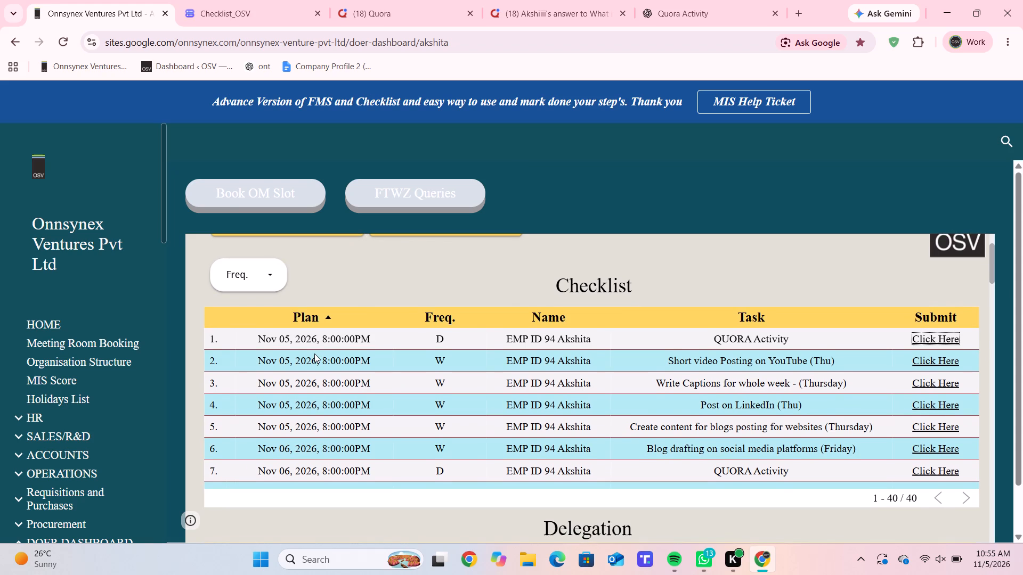
{"action": "scroll", "coordinate": [314, 354], "scroll_direction": "down", "scroll_amount": 1}
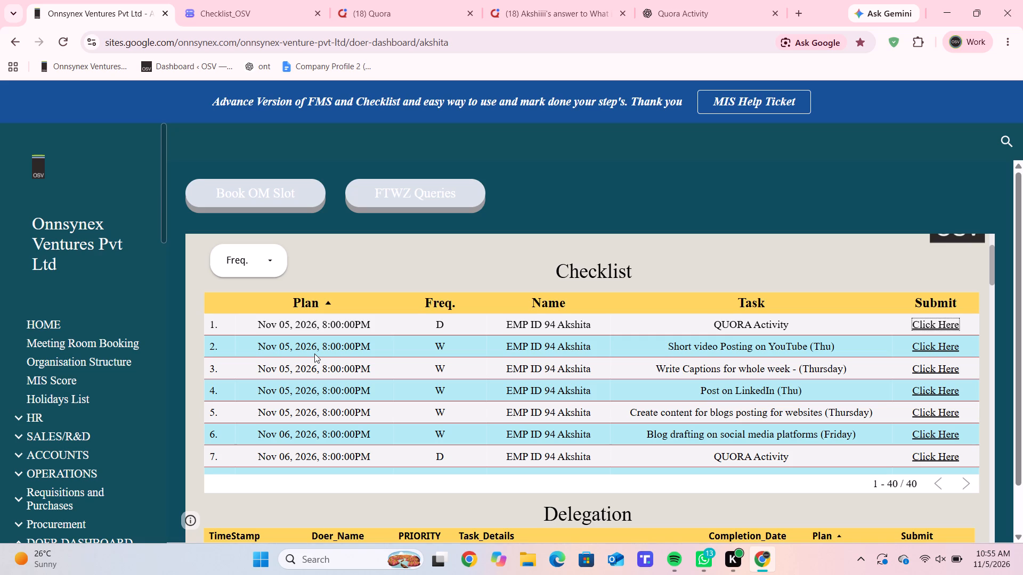
{"action": "scroll", "coordinate": [314, 354], "scroll_direction": "down", "scroll_amount": 1}
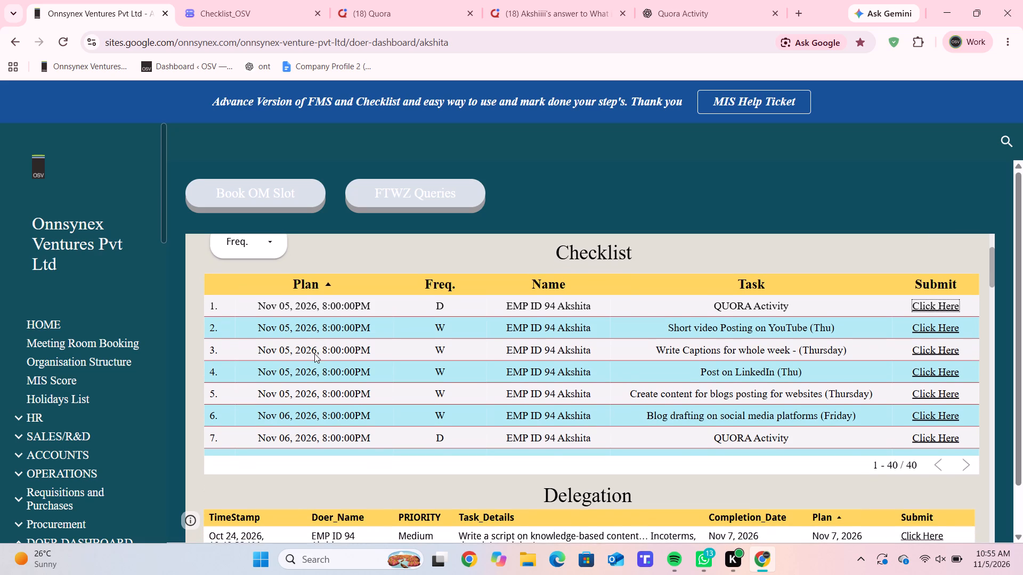
{"action": "scroll", "coordinate": [314, 354], "scroll_direction": "down", "scroll_amount": 2}
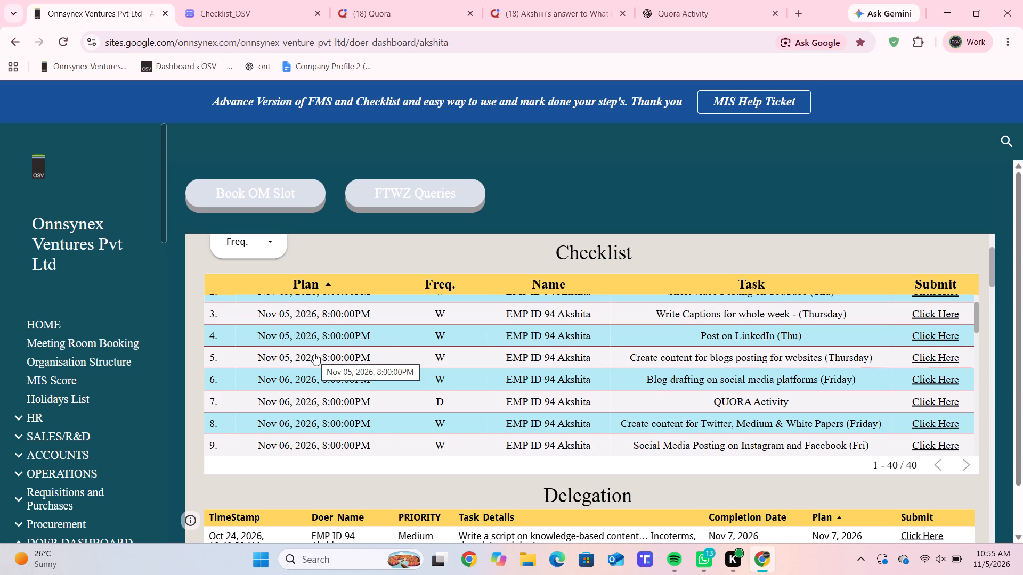
{"action": "scroll", "coordinate": [314, 354], "scroll_direction": "up", "scroll_amount": 1}
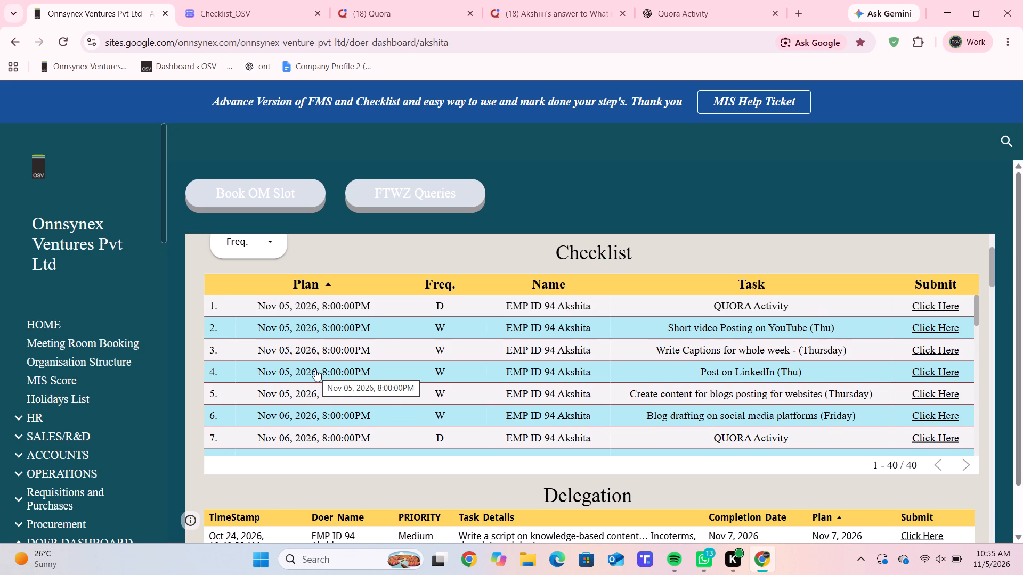
{"action": "scroll", "coordinate": [310, 371], "scroll_direction": "down", "scroll_amount": 3}
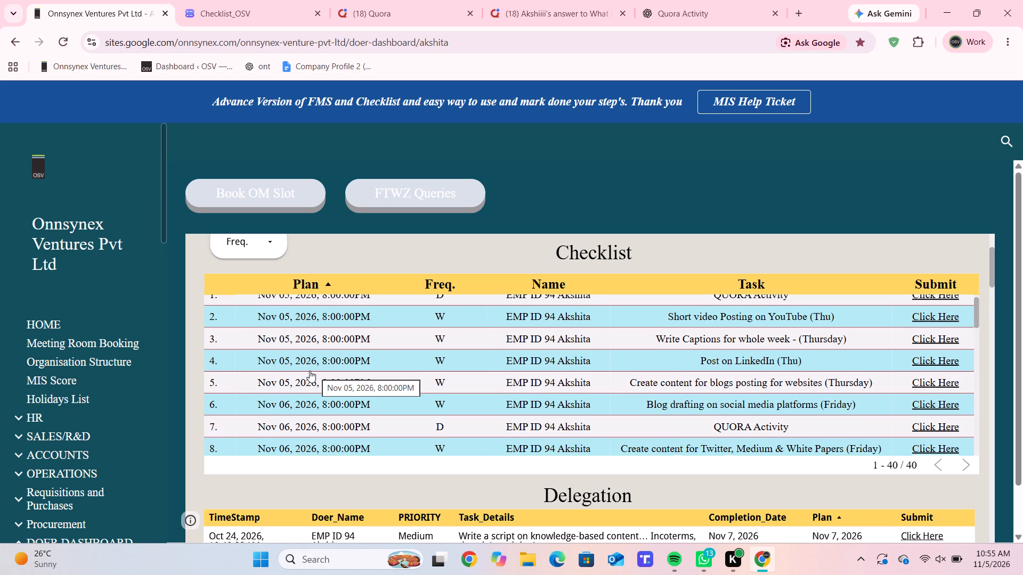
{"action": "scroll", "coordinate": [310, 371], "scroll_direction": "down", "scroll_amount": 1}
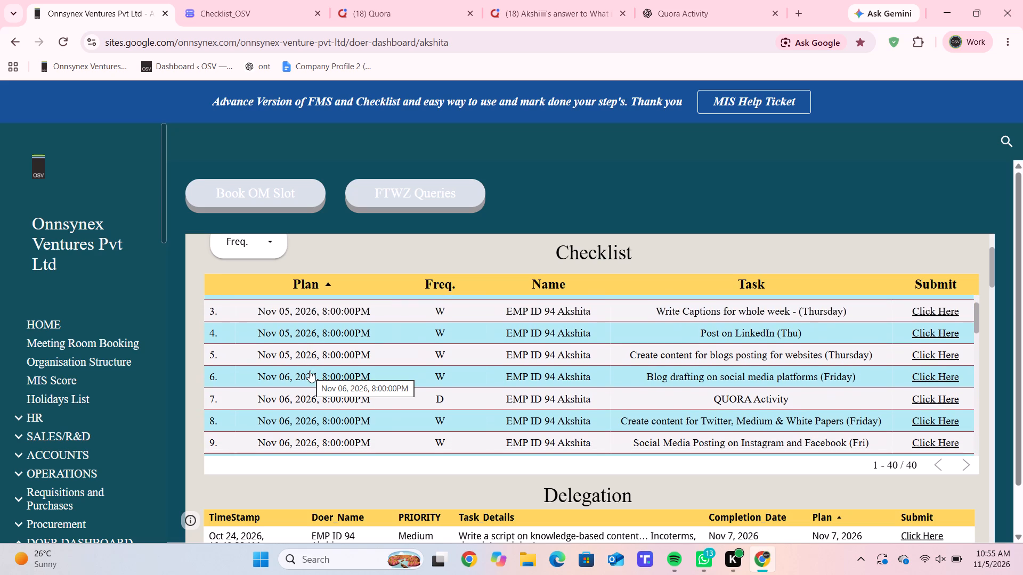
{"action": "scroll", "coordinate": [310, 371], "scroll_direction": "down", "scroll_amount": 1}
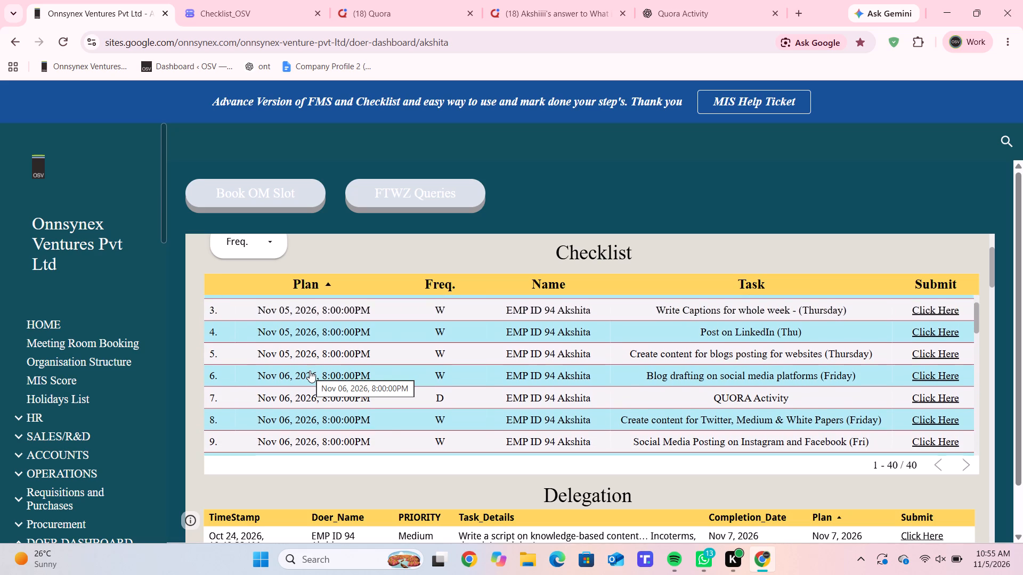
{"action": "scroll", "coordinate": [310, 371], "scroll_direction": "down", "scroll_amount": 3}
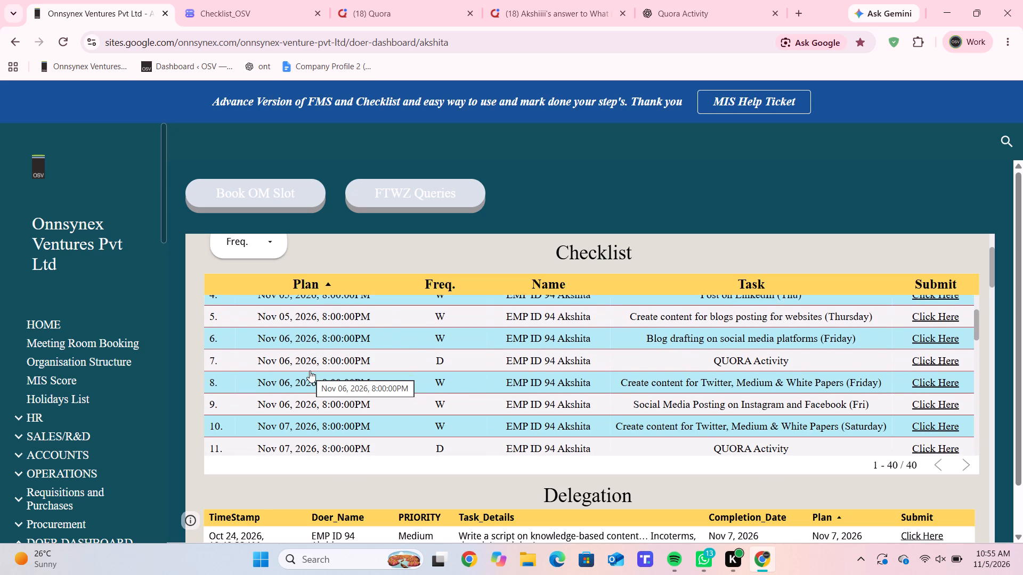
{"action": "scroll", "coordinate": [310, 371], "scroll_direction": "down", "scroll_amount": 1}
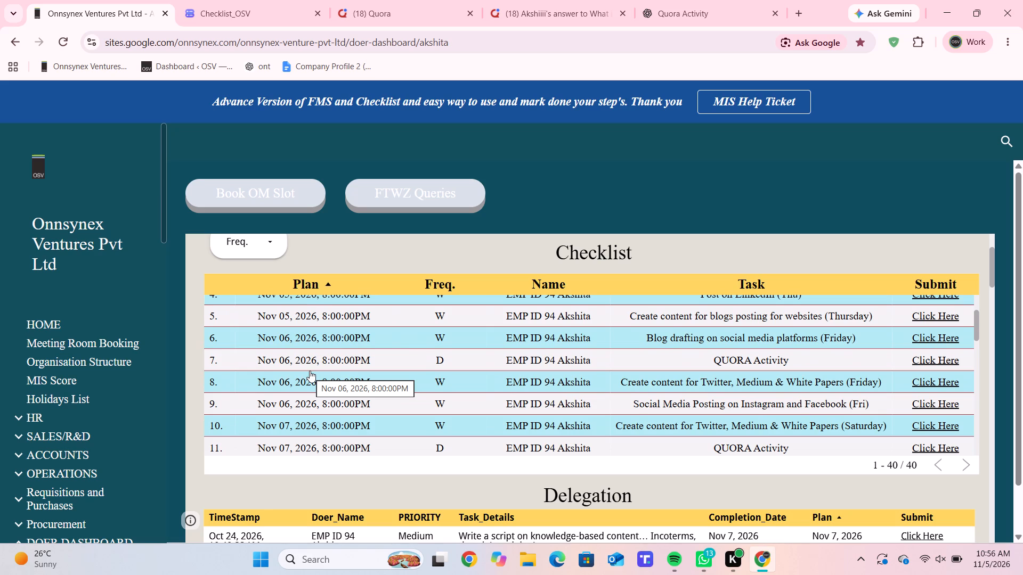
{"action": "scroll", "coordinate": [323, 483], "scroll_direction": "down", "scroll_amount": 1}
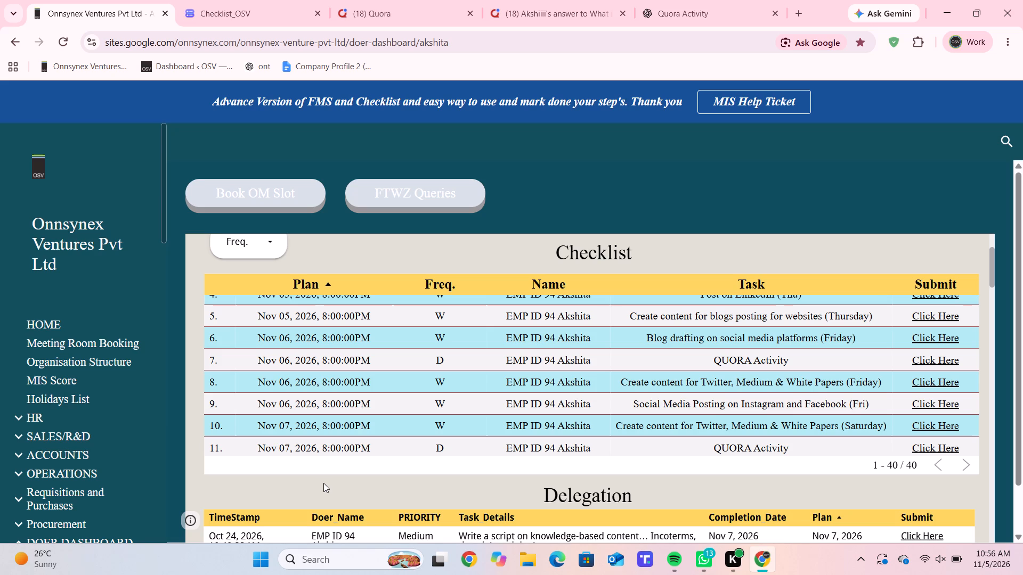
{"action": "scroll", "coordinate": [338, 474], "scroll_direction": "down", "scroll_amount": 1}
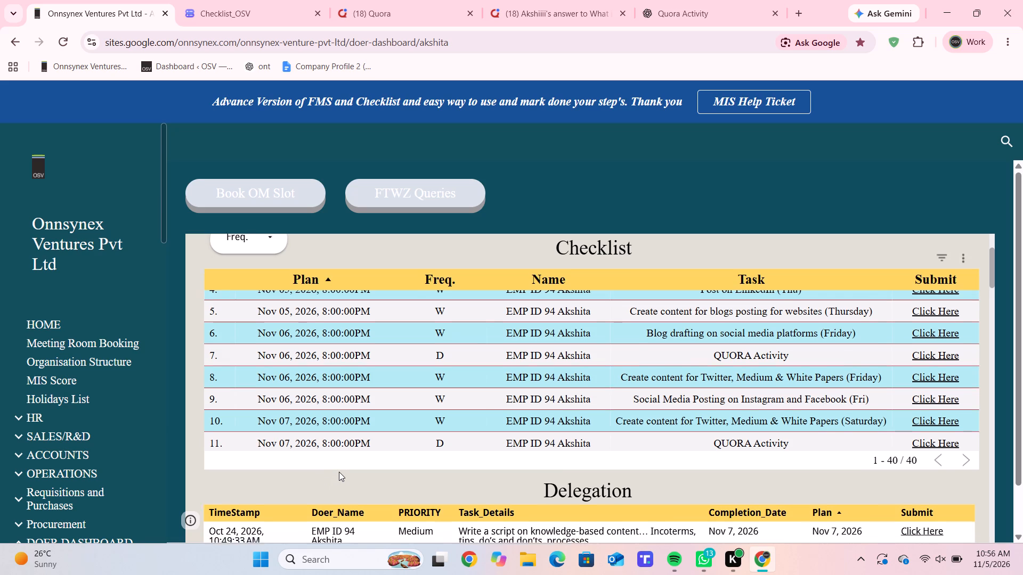
{"action": "scroll", "coordinate": [339, 472], "scroll_direction": "down", "scroll_amount": 1}
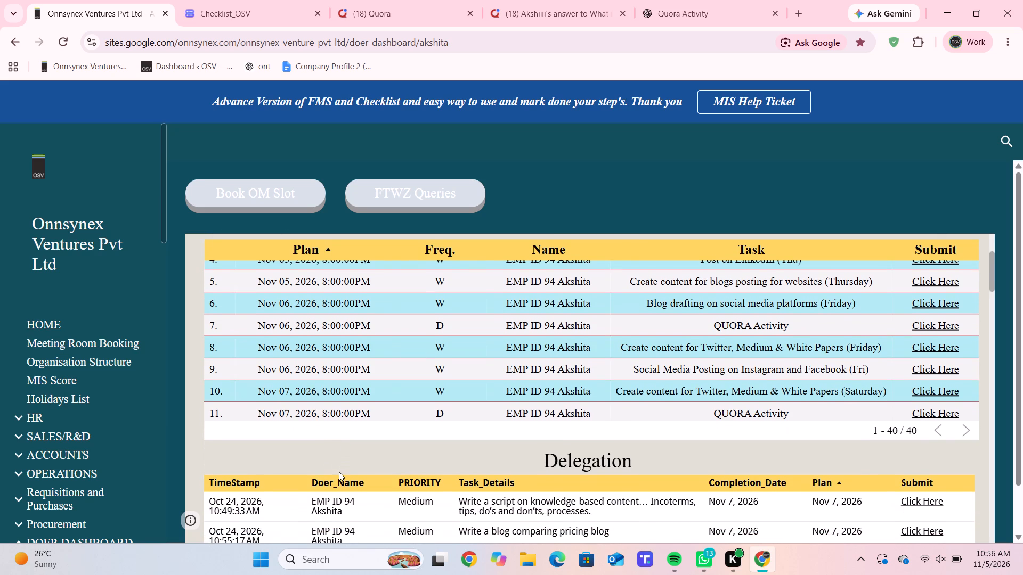
{"action": "scroll", "coordinate": [339, 472], "scroll_direction": "up", "scroll_amount": 1}
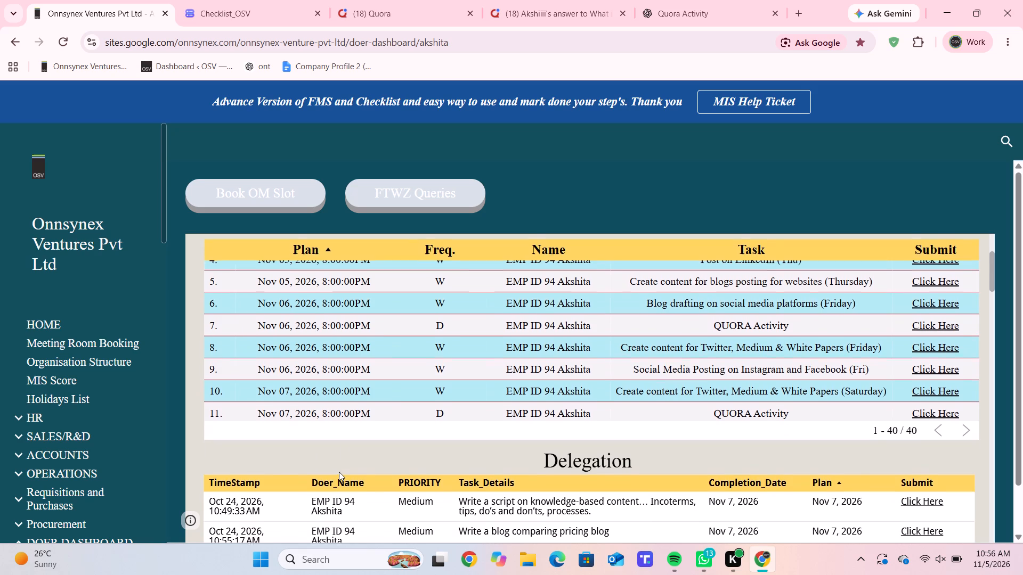
{"action": "scroll", "coordinate": [339, 472], "scroll_direction": "up", "scroll_amount": 1}
{"action": "scroll", "coordinate": [444, 420], "scroll_direction": "up", "scroll_amount": 2}
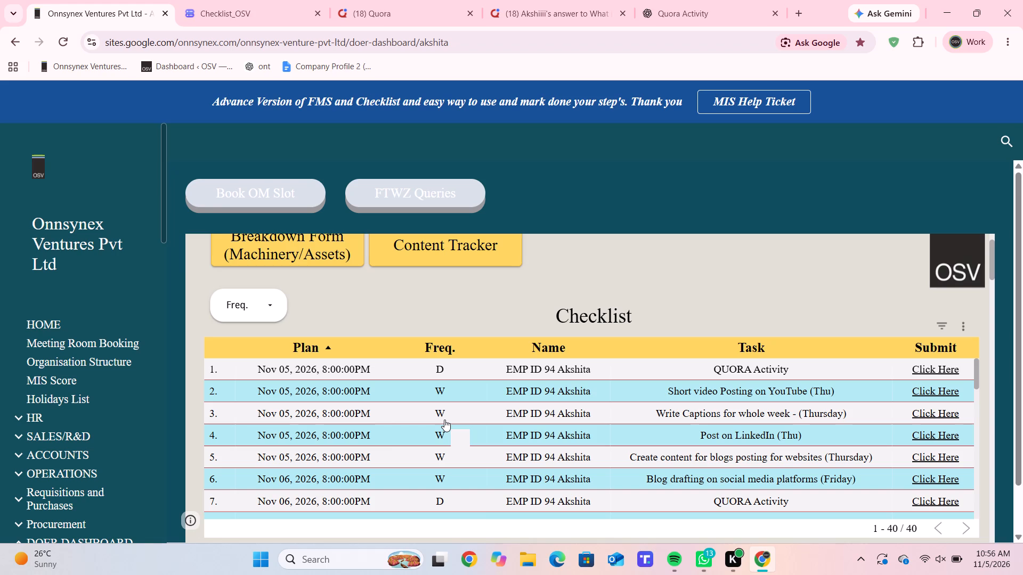
{"action": "scroll", "coordinate": [444, 420], "scroll_direction": "up", "scroll_amount": 1}
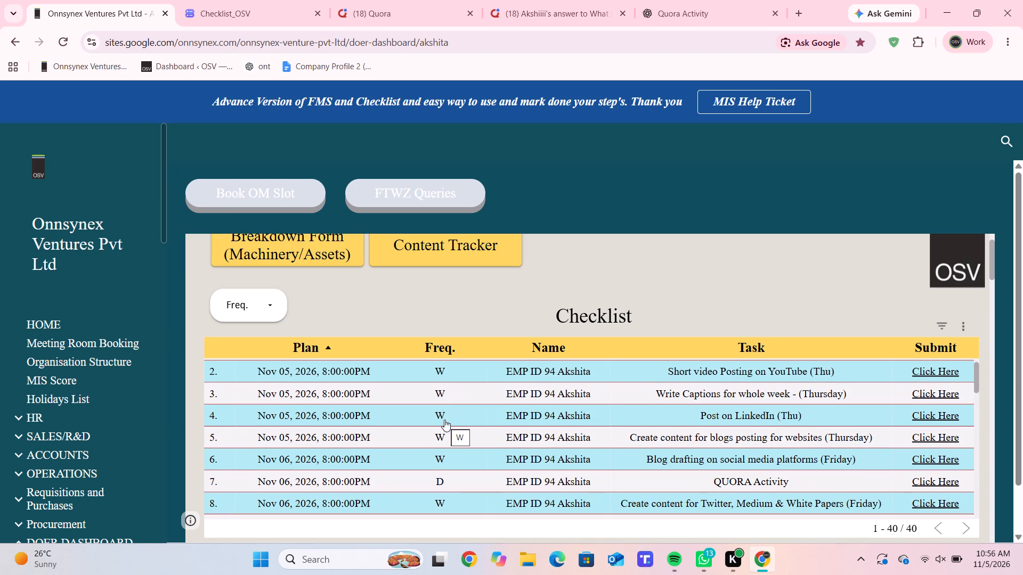
{"action": "scroll", "coordinate": [444, 420], "scroll_direction": "up", "scroll_amount": 1}
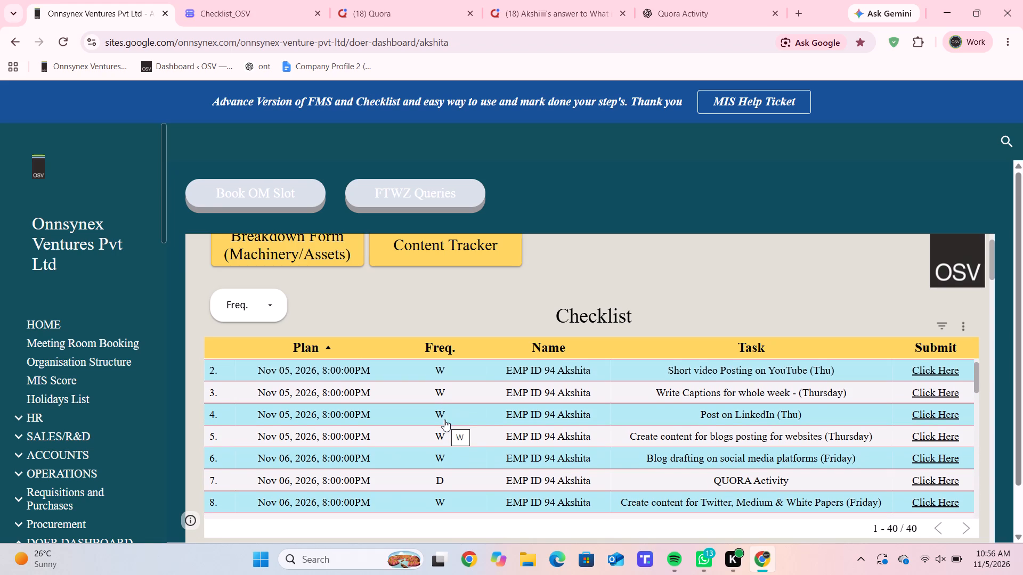
{"action": "scroll", "coordinate": [444, 420], "scroll_direction": "up", "scroll_amount": 2}
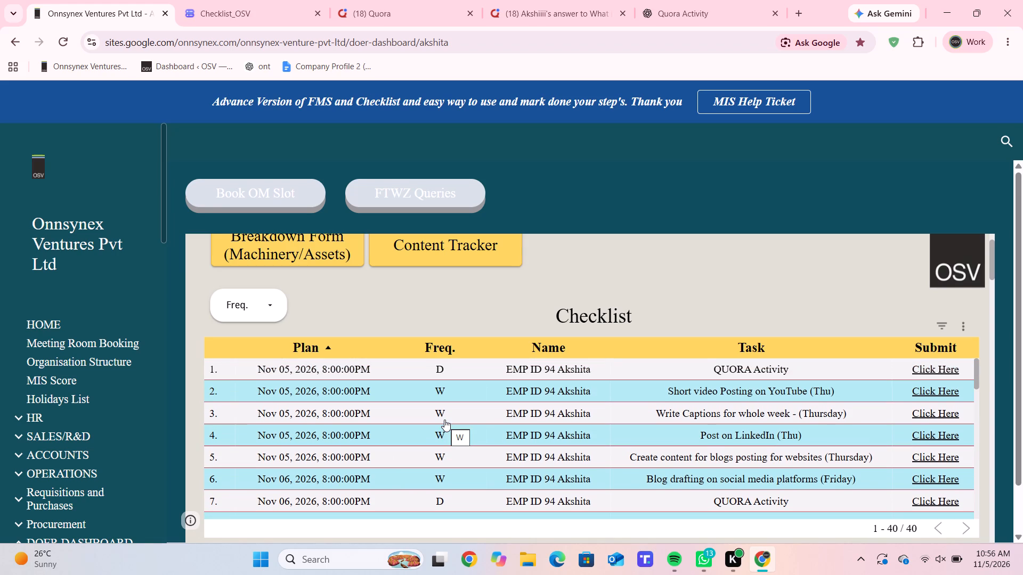
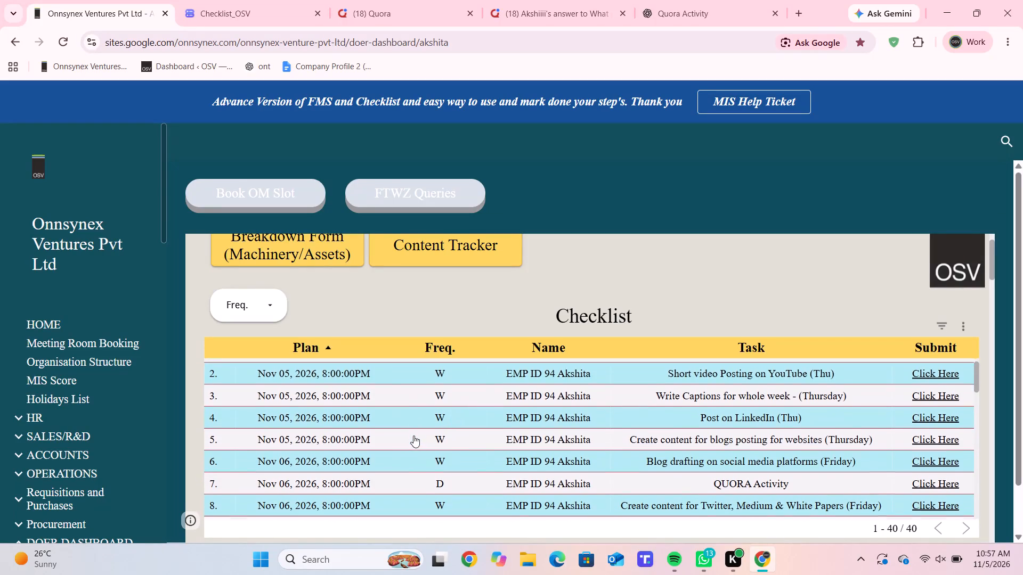
Examine the remaining Nov 05 and Nov 06 tasks in the Checklist table.
{"action": "scroll", "coordinate": [413, 436], "scroll_direction": "down", "scroll_amount": 1}
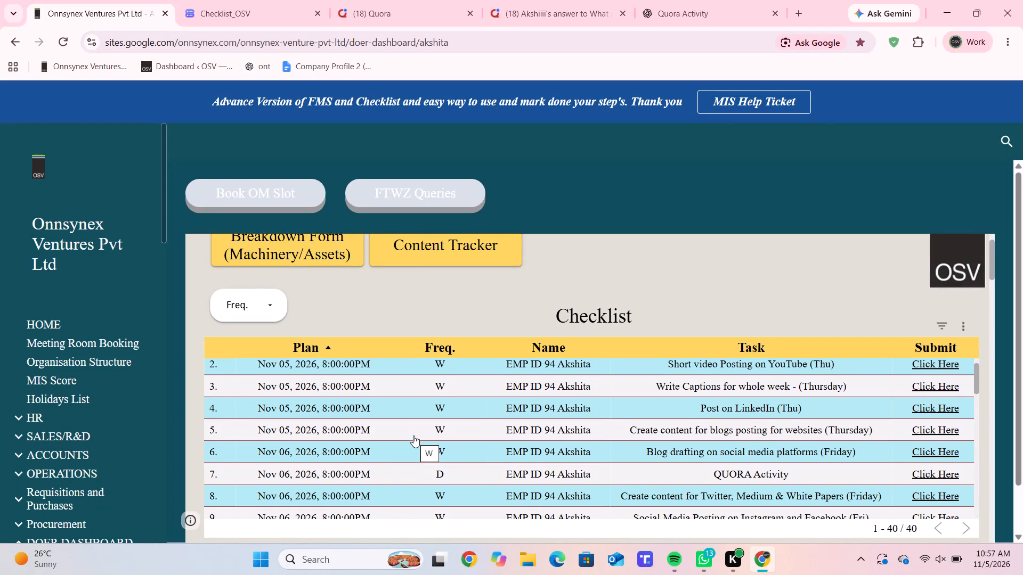
{"action": "scroll", "coordinate": [413, 436], "scroll_direction": "down", "scroll_amount": 3}
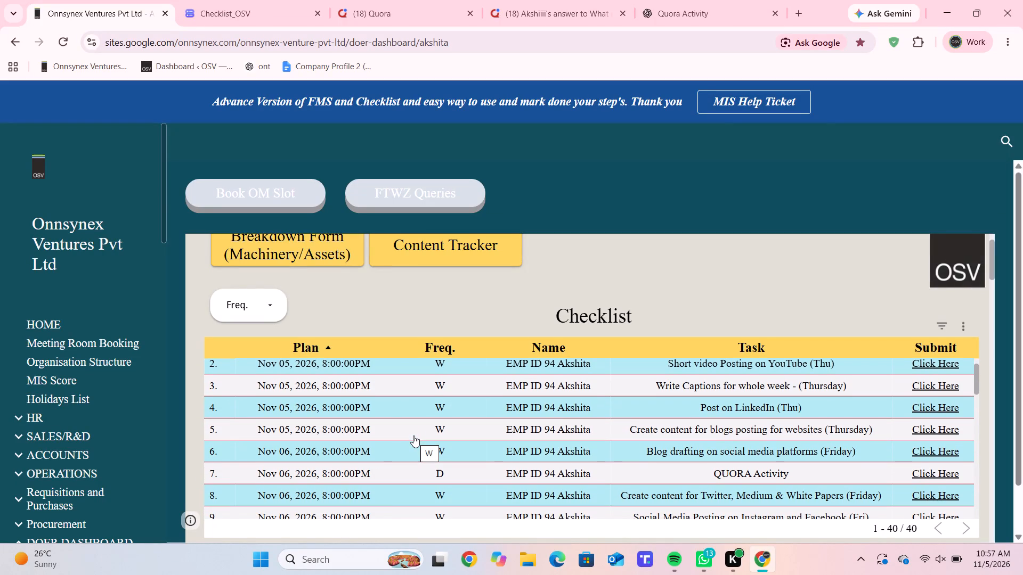
{"action": "scroll", "coordinate": [413, 436], "scroll_direction": "down", "scroll_amount": 1}
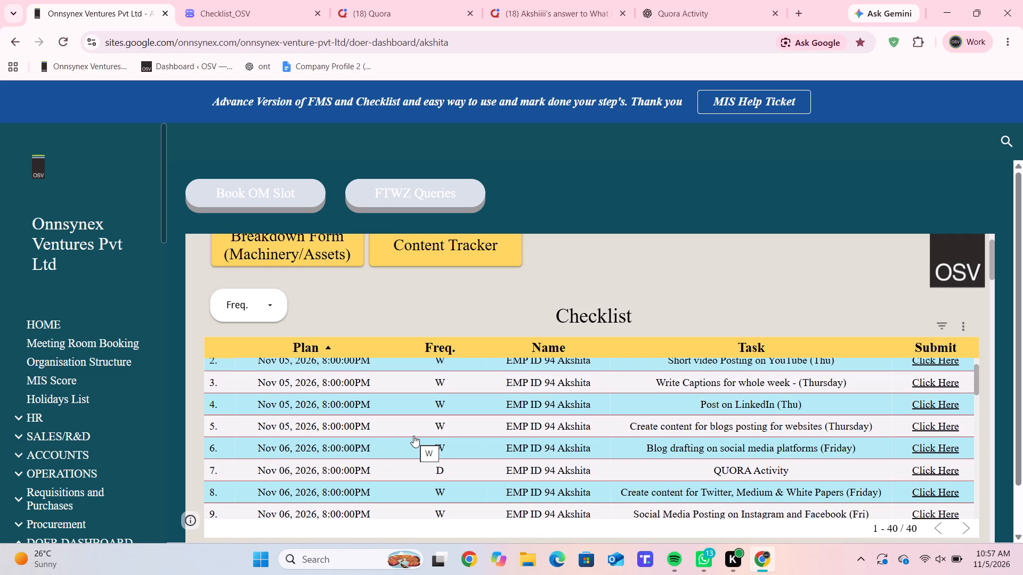
{"action": "scroll", "coordinate": [413, 436], "scroll_direction": "down", "scroll_amount": 3}
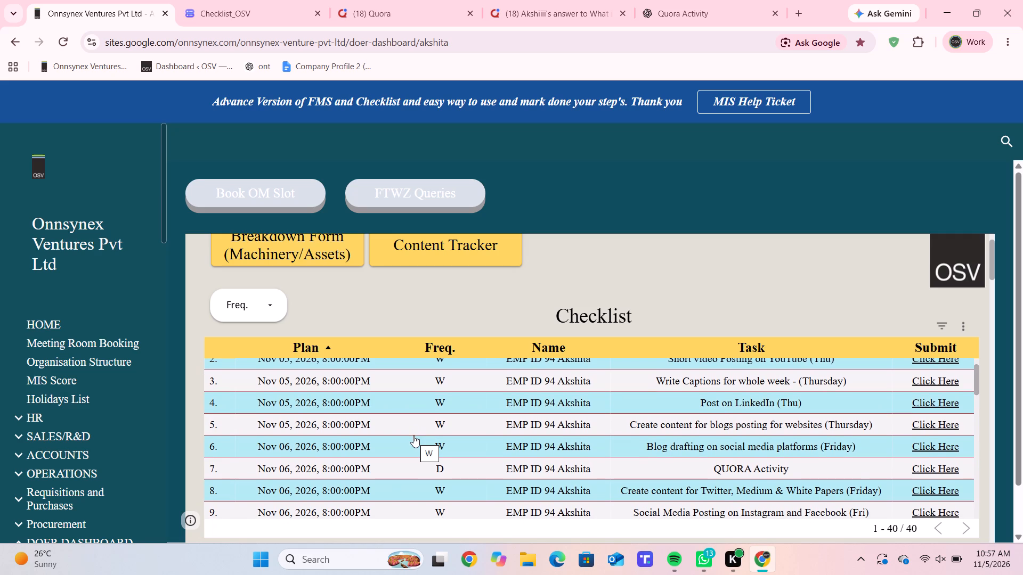
{"action": "scroll", "coordinate": [413, 436], "scroll_direction": "down", "scroll_amount": 1}
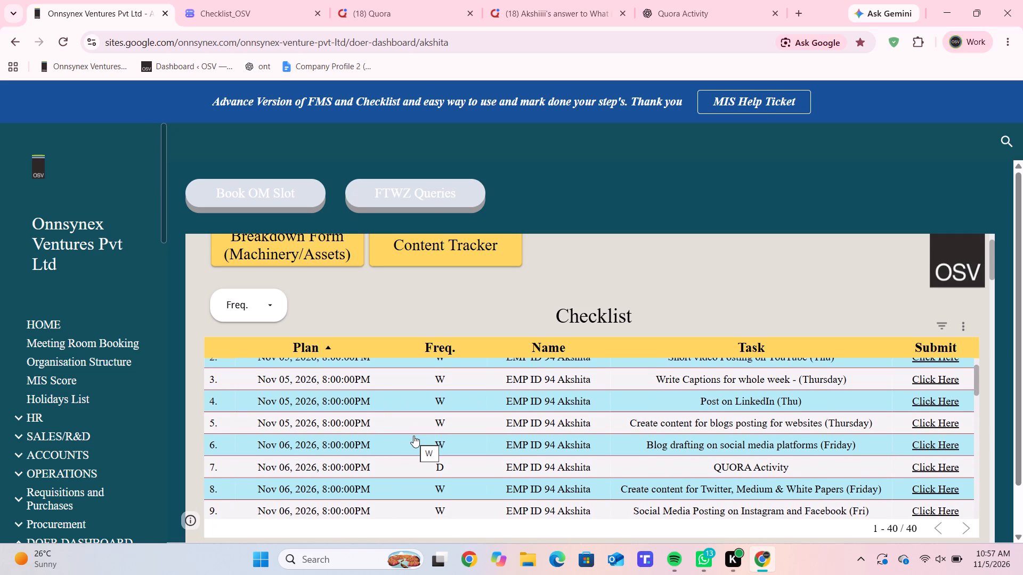
{"action": "scroll", "coordinate": [413, 436], "scroll_direction": "down", "scroll_amount": 1}
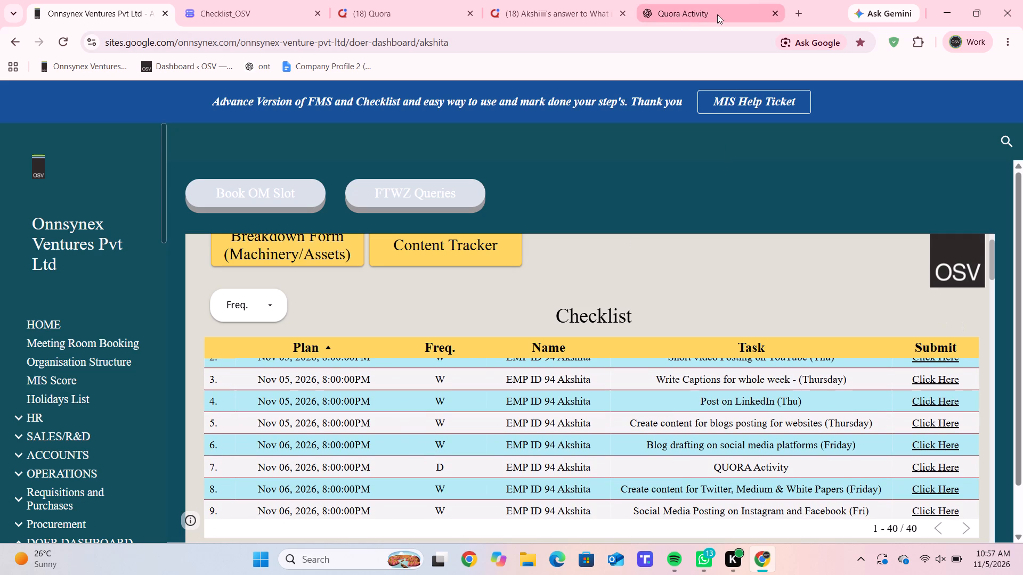
Search for LinkedIn in a new browser tab, enter the site, and open the managed OSV FTWZs company page.
{"action": "left_click", "coordinate": [797, 5]}
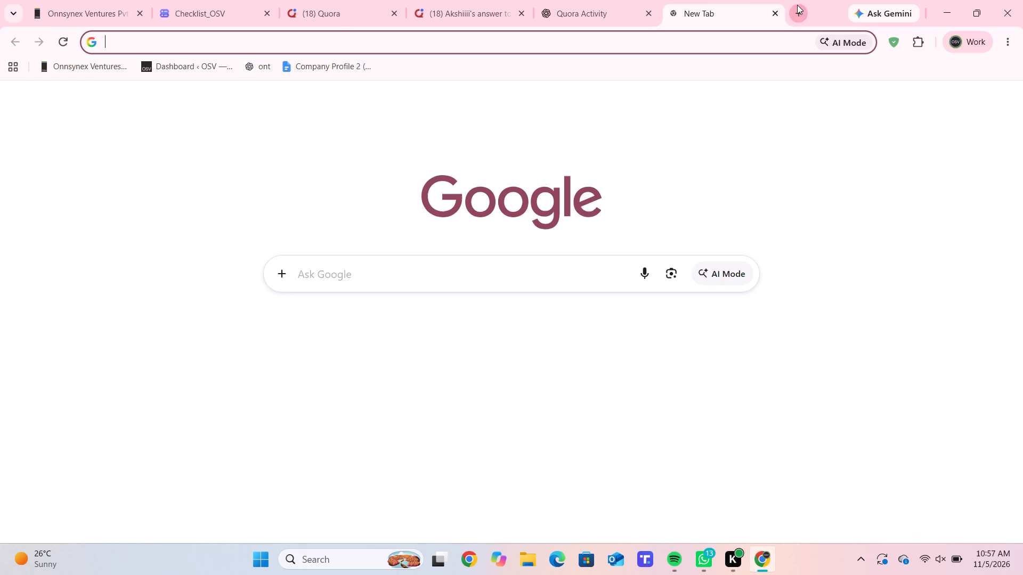
{"action": "left_click", "coordinate": [592, 281]}
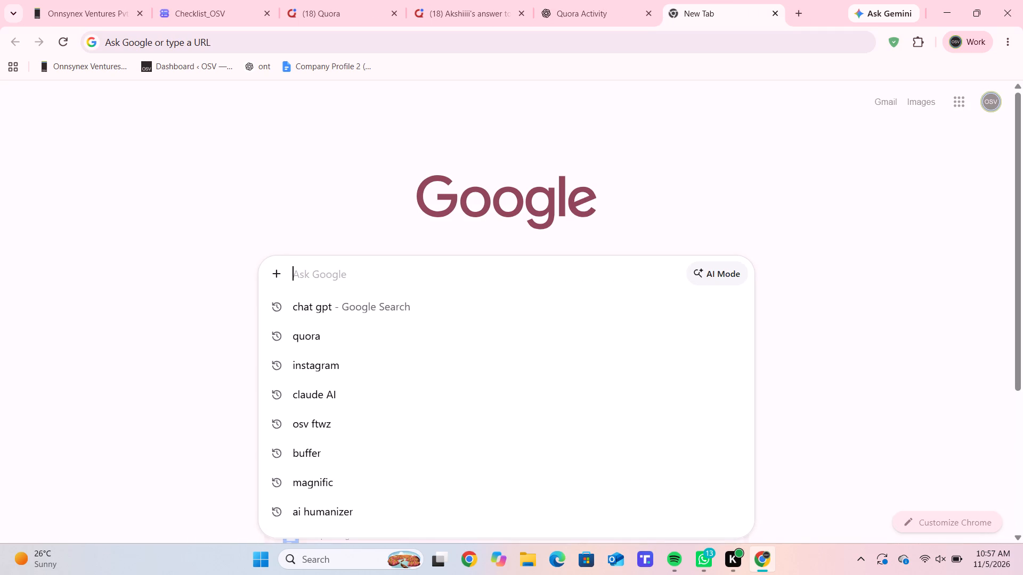
{"action": "type", "text": "linkedIn"}
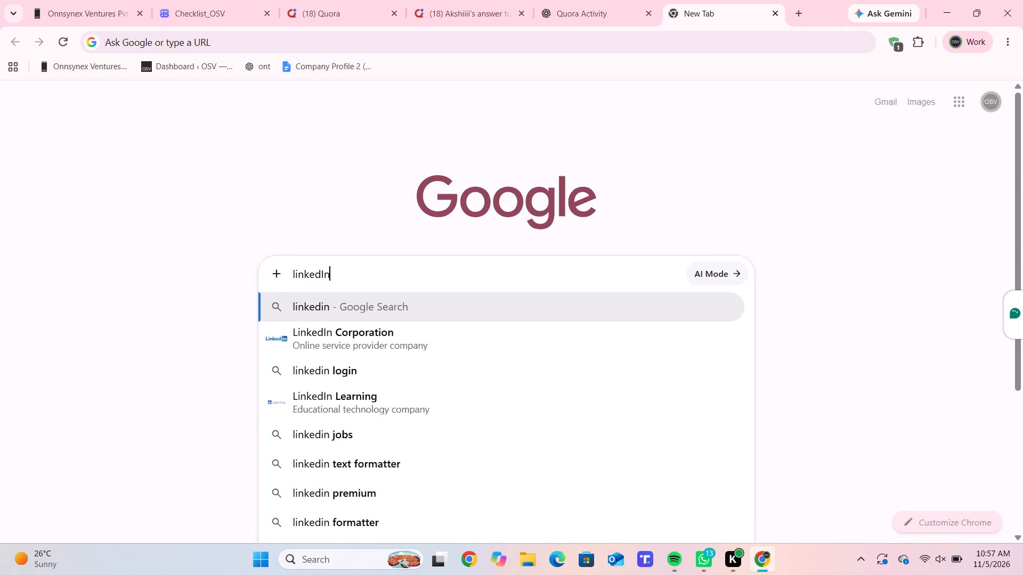
{"action": "key", "text": "space"}
{"action": "key", "text": "Return"}
{"action": "left_click", "coordinate": [278, 231]}
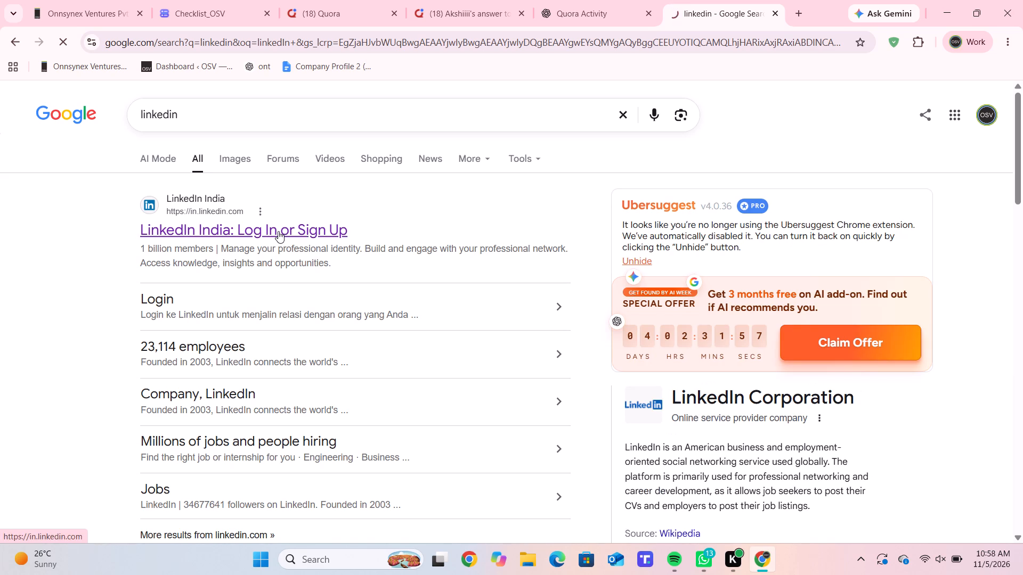
{"action": "left_click", "coordinate": [278, 231]}
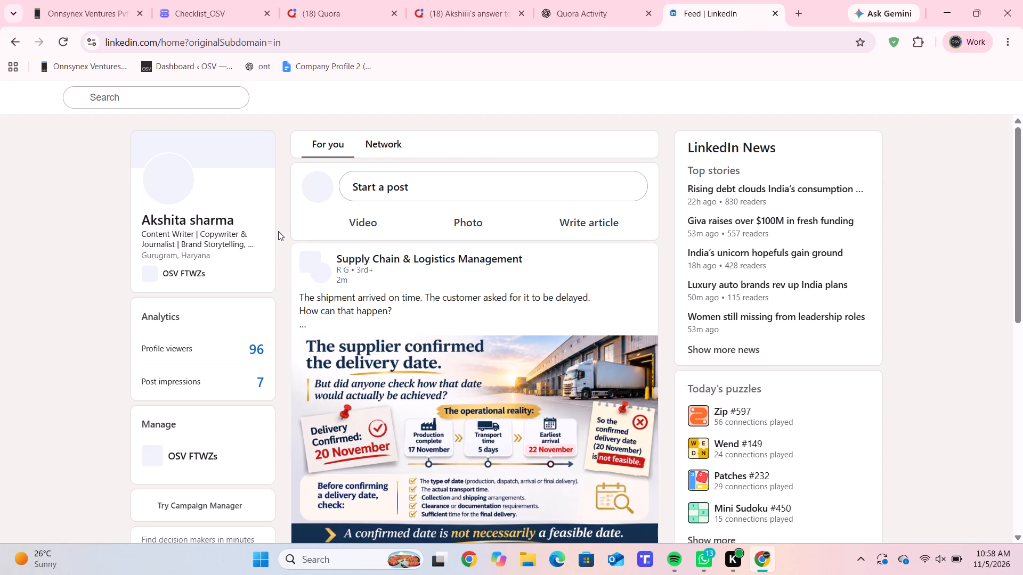
{"action": "left_click", "coordinate": [206, 446]}
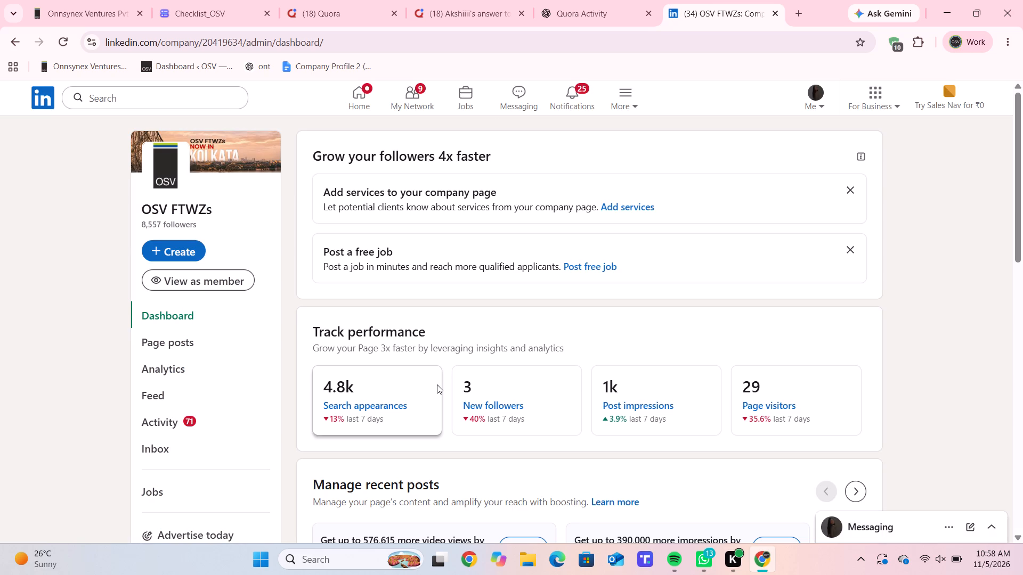
Look through all the recent OSV FTWZs posts in the Manage recent posts carousel.
{"action": "scroll", "coordinate": [437, 384], "scroll_direction": "down", "scroll_amount": 7}
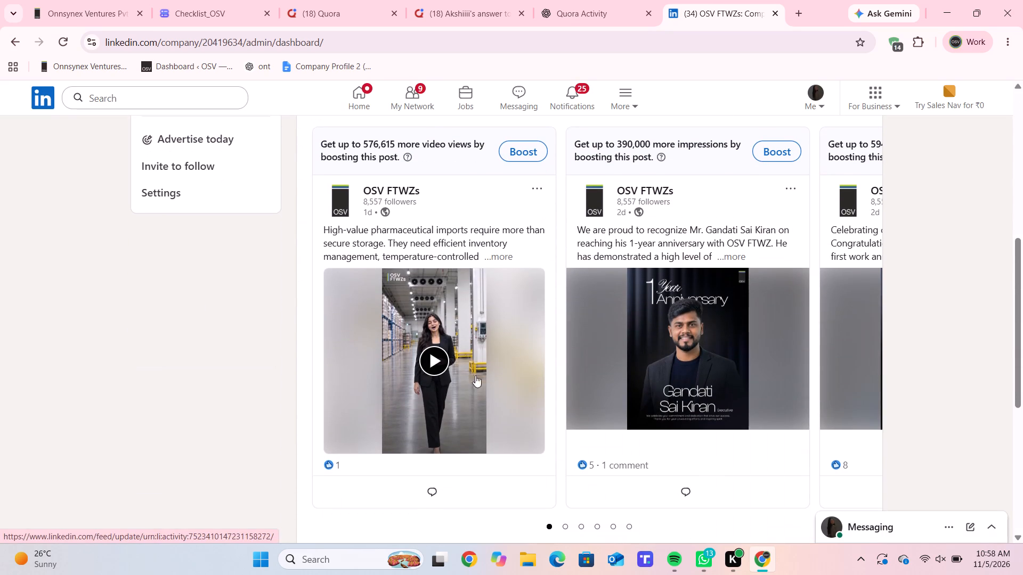
{"action": "scroll", "coordinate": [691, 363], "scroll_direction": "left", "scroll_amount": 3}
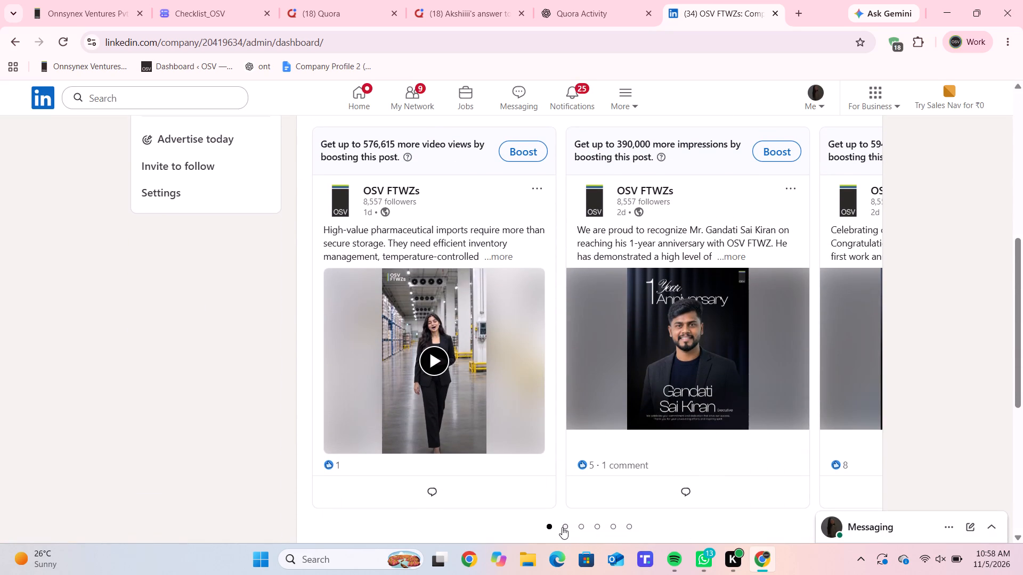
{"action": "left_click", "coordinate": [562, 527]}
{"action": "left_click", "coordinate": [582, 530]}
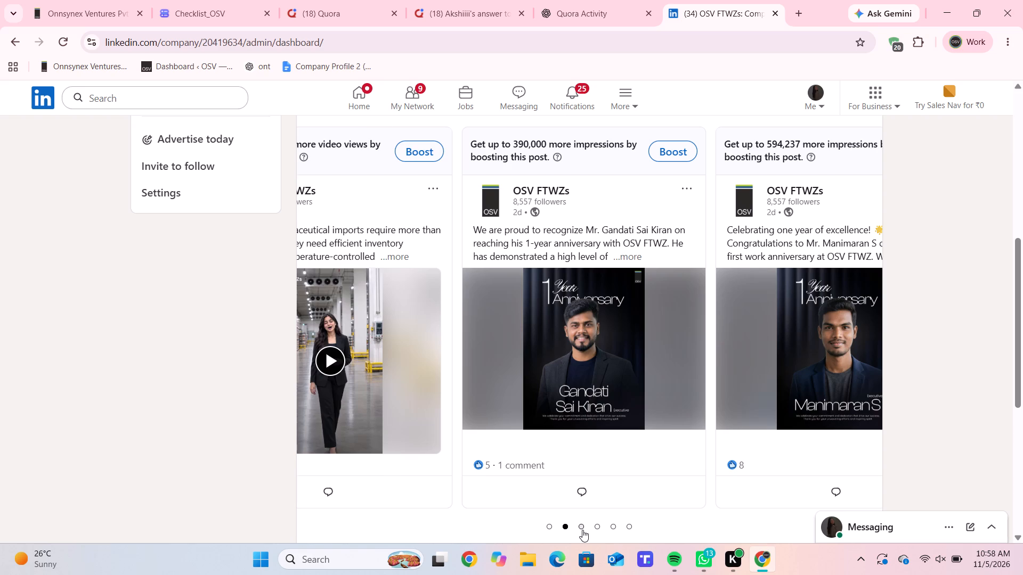
{"action": "left_click", "coordinate": [597, 529]}
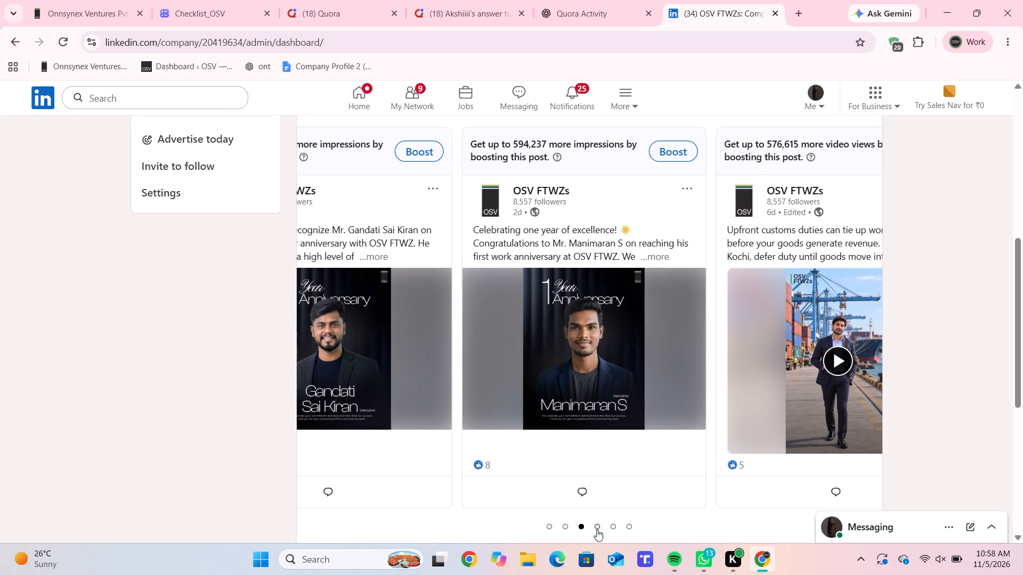
{"action": "left_click", "coordinate": [614, 529]}
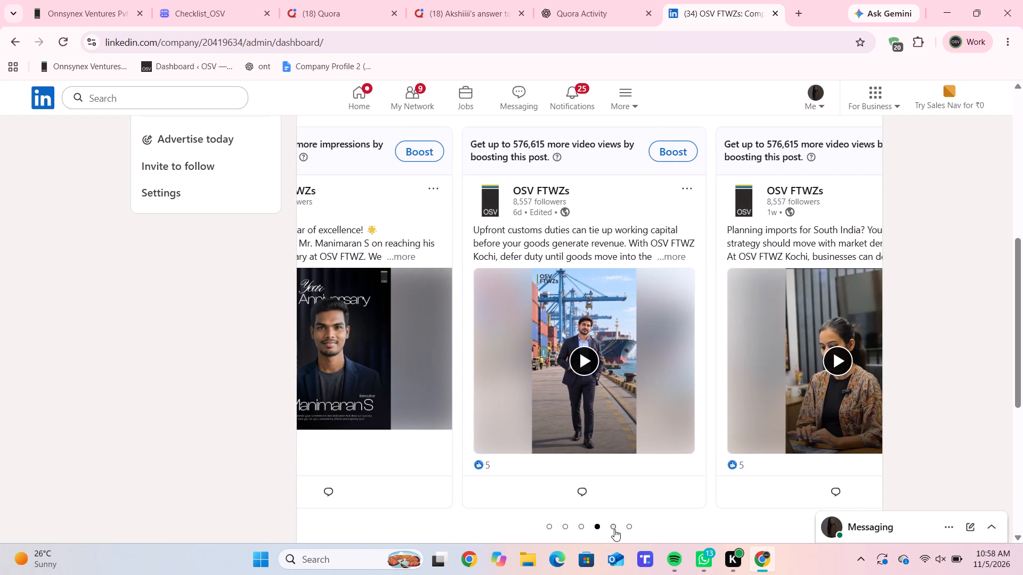
{"action": "left_click", "coordinate": [627, 527]}
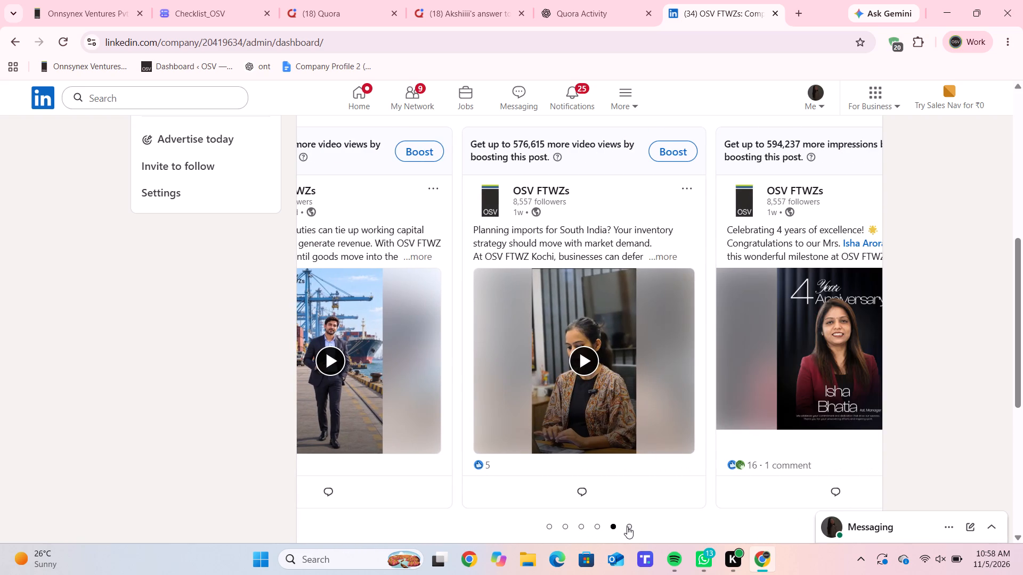
{"action": "scroll", "coordinate": [596, 440], "scroll_direction": "up", "scroll_amount": 8}
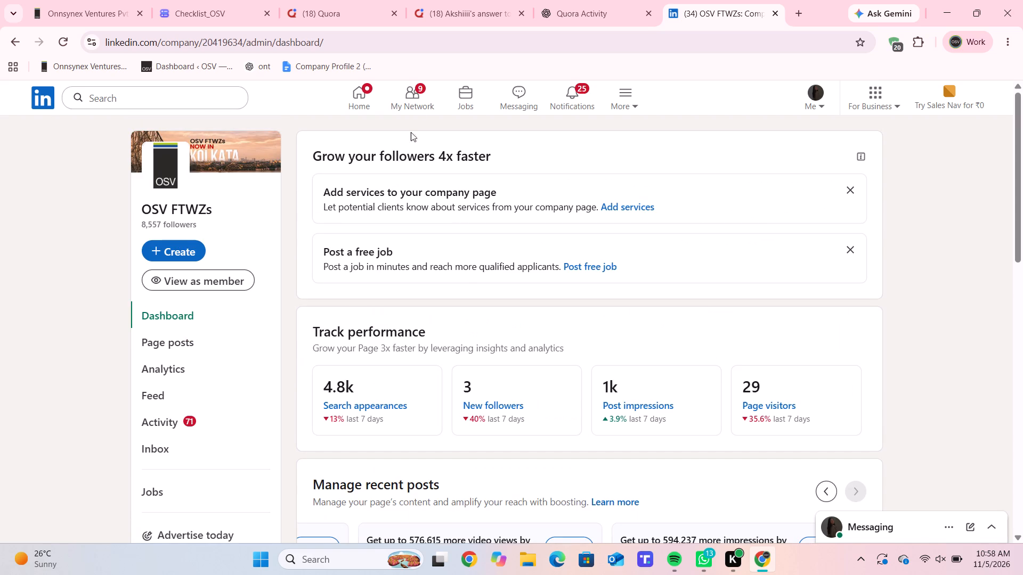
Accept the eight pending connection requests from people in the My Network invitations.
{"action": "left_click", "coordinate": [415, 94]}
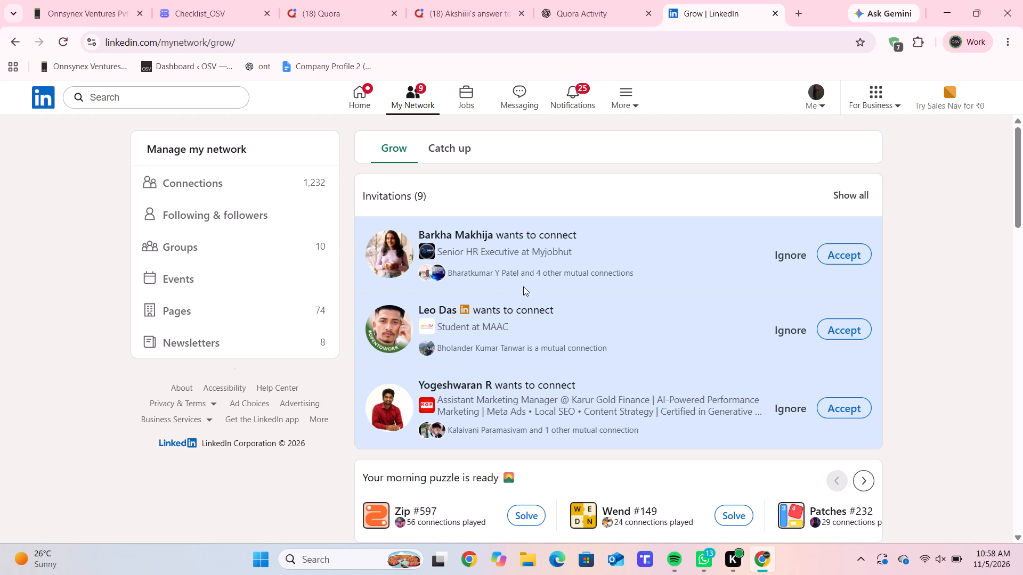
{"action": "left_click", "coordinate": [847, 404]}
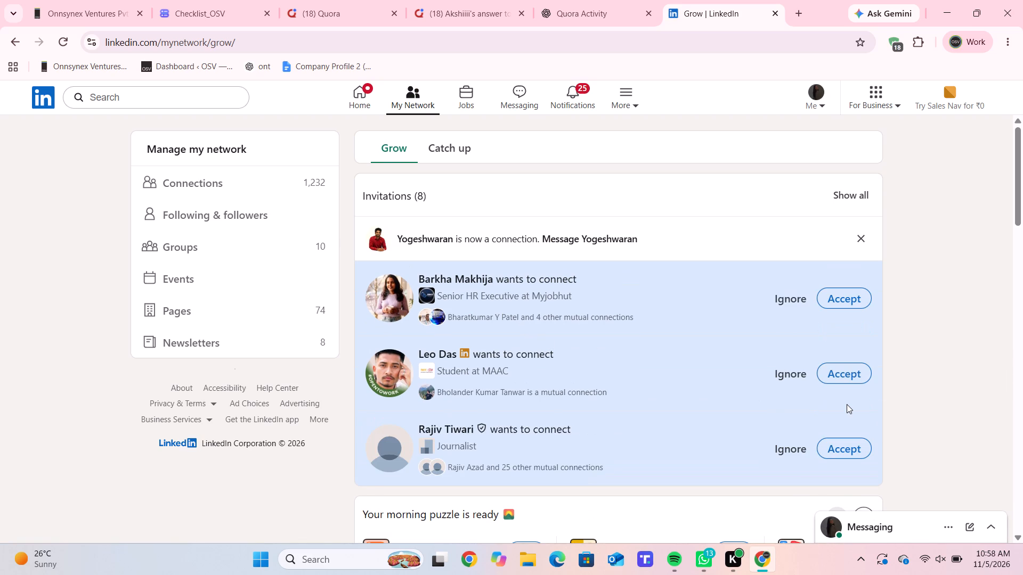
{"action": "left_click", "coordinate": [831, 451]}
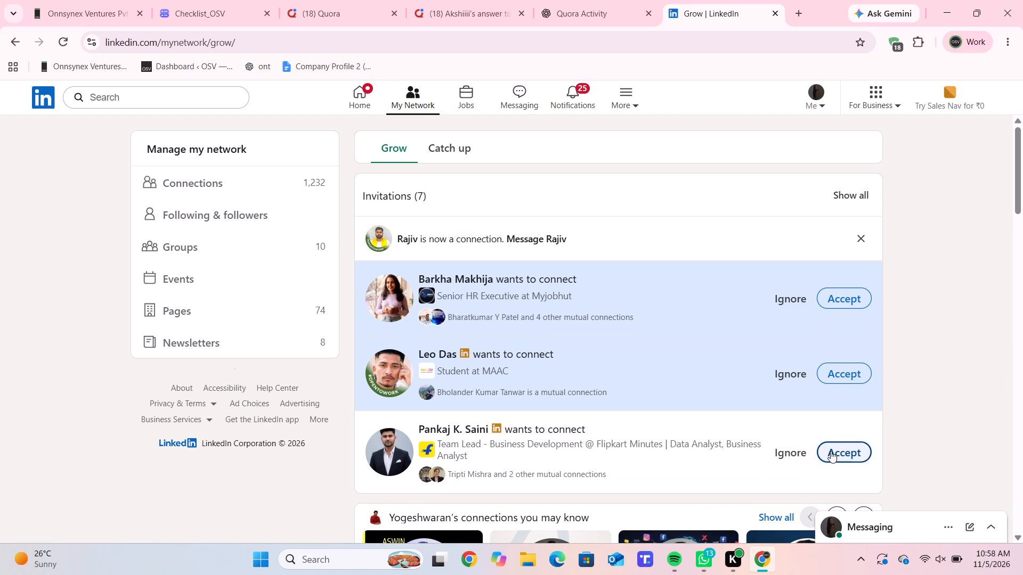
{"action": "left_click", "coordinate": [831, 451]}
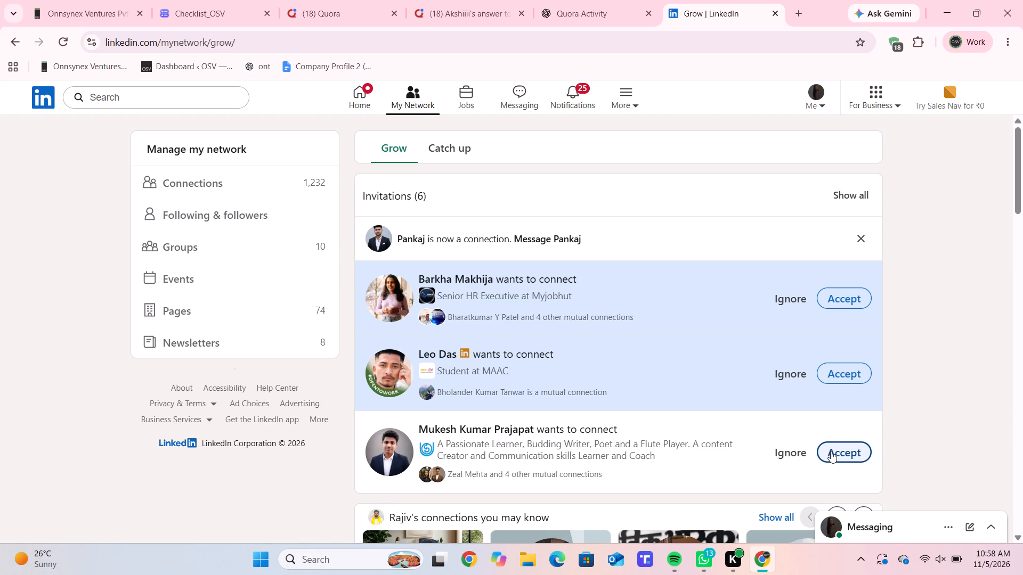
{"action": "double_click", "coordinate": [831, 451]}
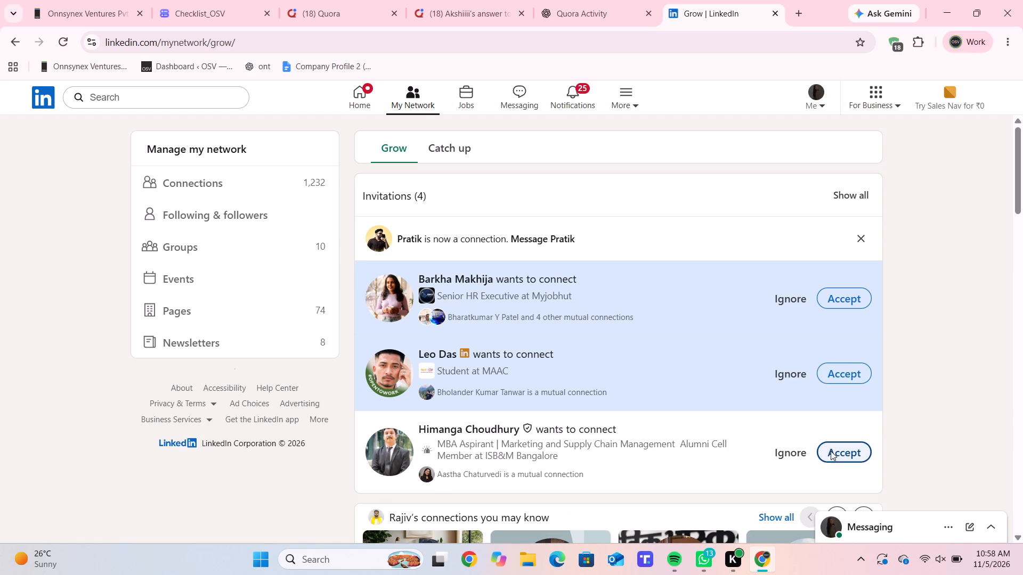
{"action": "left_click", "coordinate": [831, 451]}
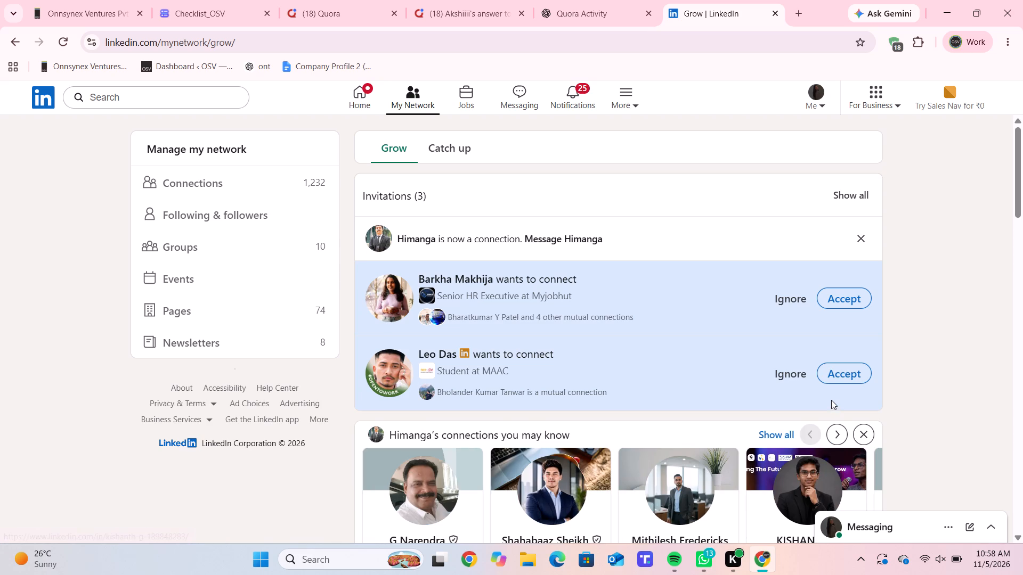
{"action": "left_click", "coordinate": [838, 380]}
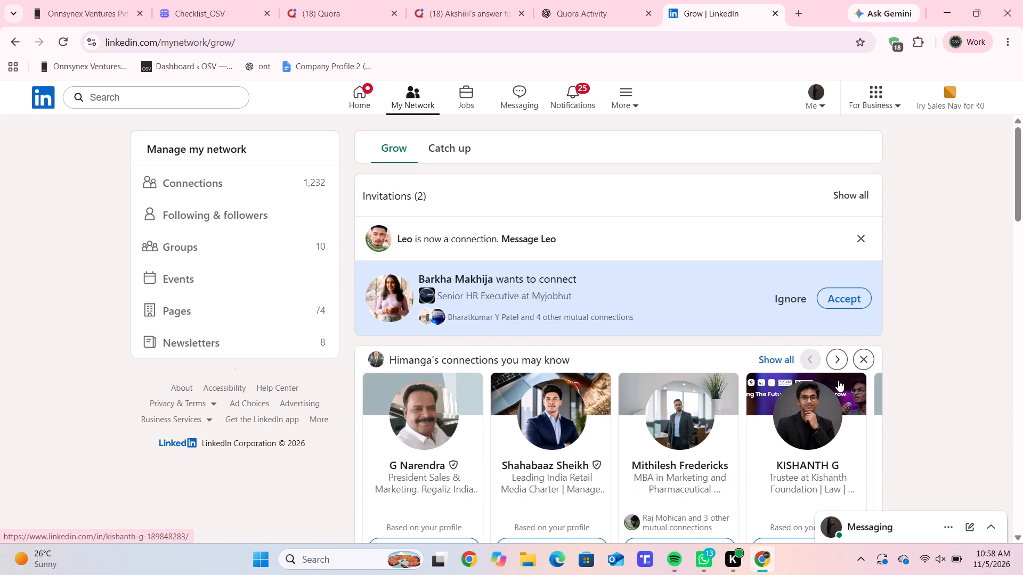
{"action": "left_click", "coordinate": [844, 293]}
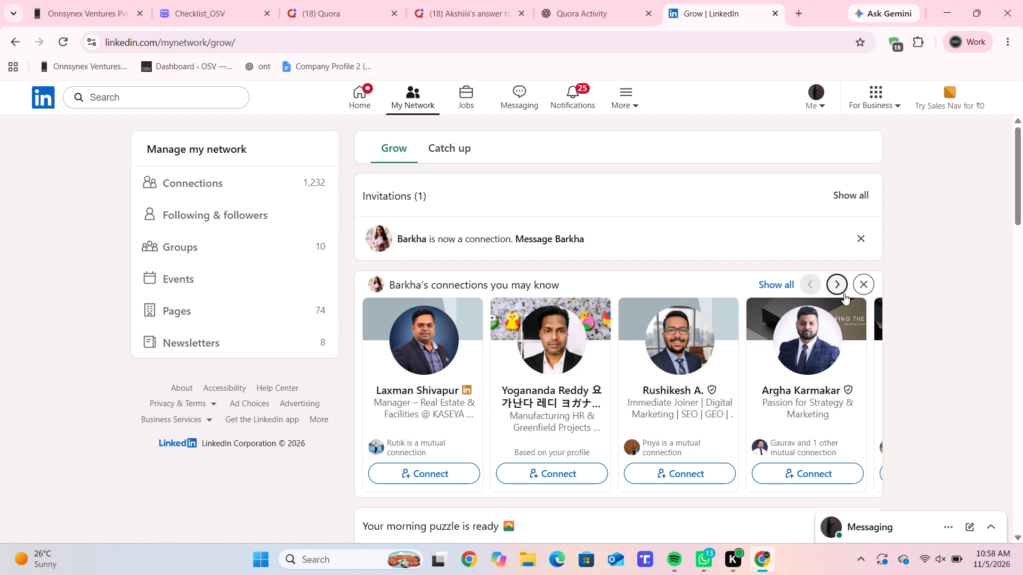
Follow the Dentsu, UNIQLO, Zepto, Netflix India and Indian Express people suggested under People skilled in Social Media.
{"action": "scroll", "coordinate": [551, 377], "scroll_direction": "down", "scroll_amount": 2}
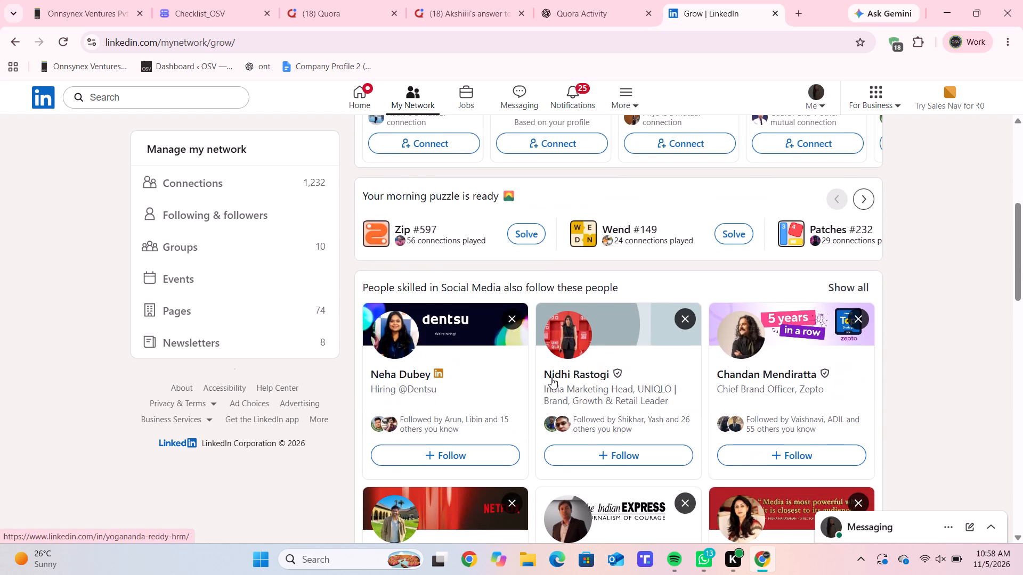
{"action": "scroll", "coordinate": [551, 377], "scroll_direction": "down", "scroll_amount": 3}
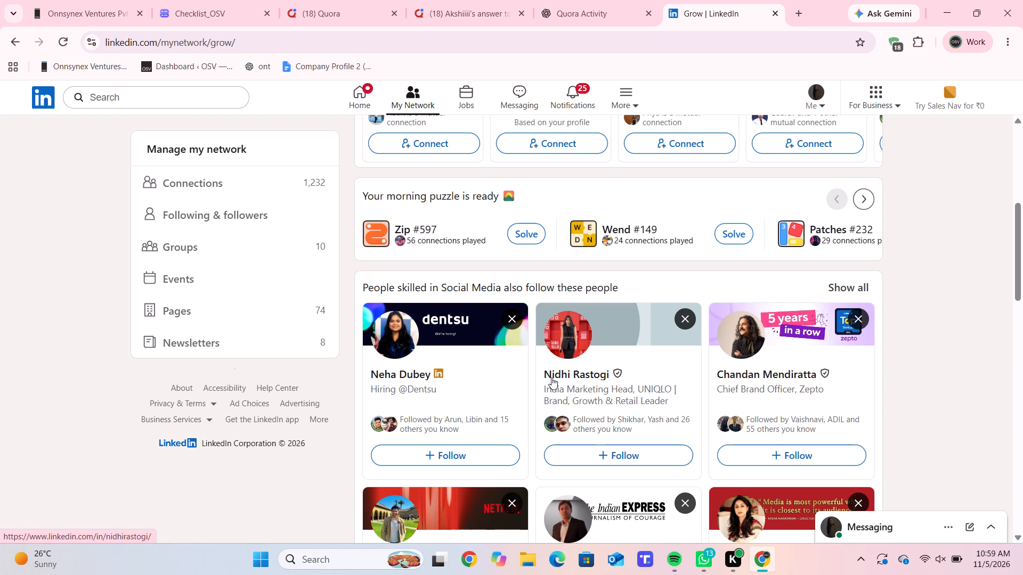
{"action": "scroll", "coordinate": [551, 377], "scroll_direction": "down", "scroll_amount": 2}
{"action": "left_click", "coordinate": [426, 460]}
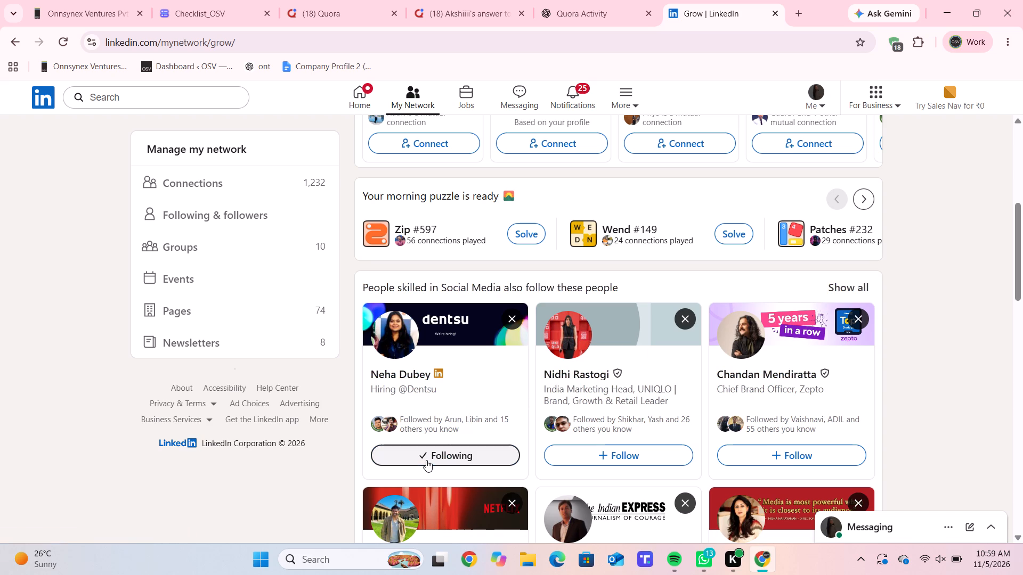
{"action": "scroll", "coordinate": [516, 448], "scroll_direction": "down", "scroll_amount": 2}
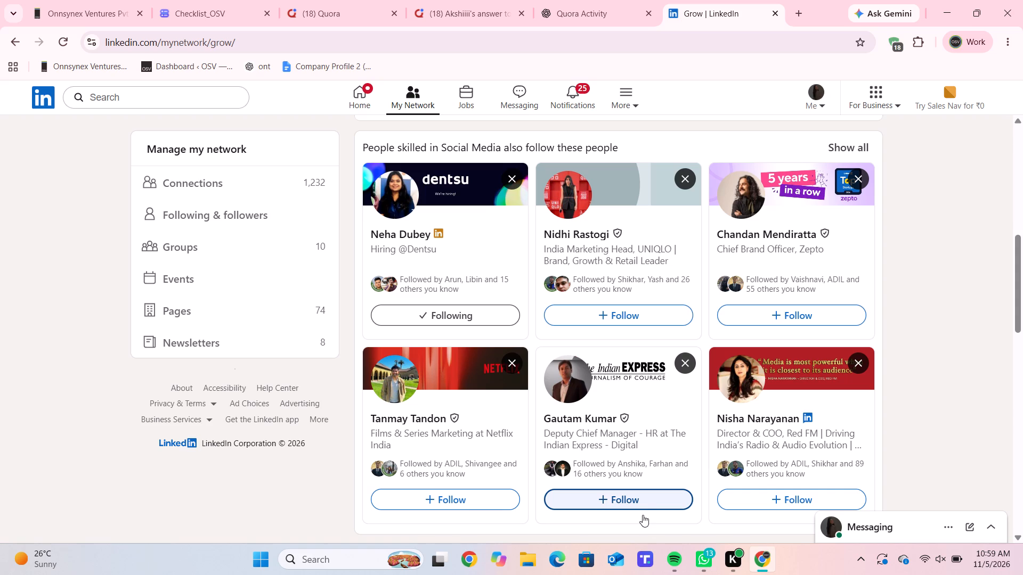
{"action": "left_click", "coordinate": [635, 499]}
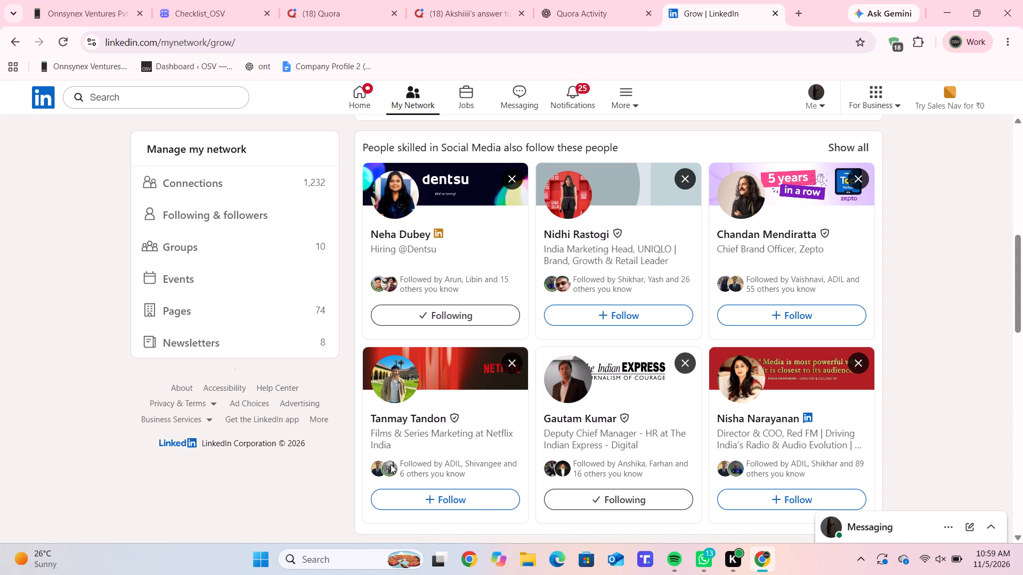
{"action": "left_click", "coordinate": [432, 501]}
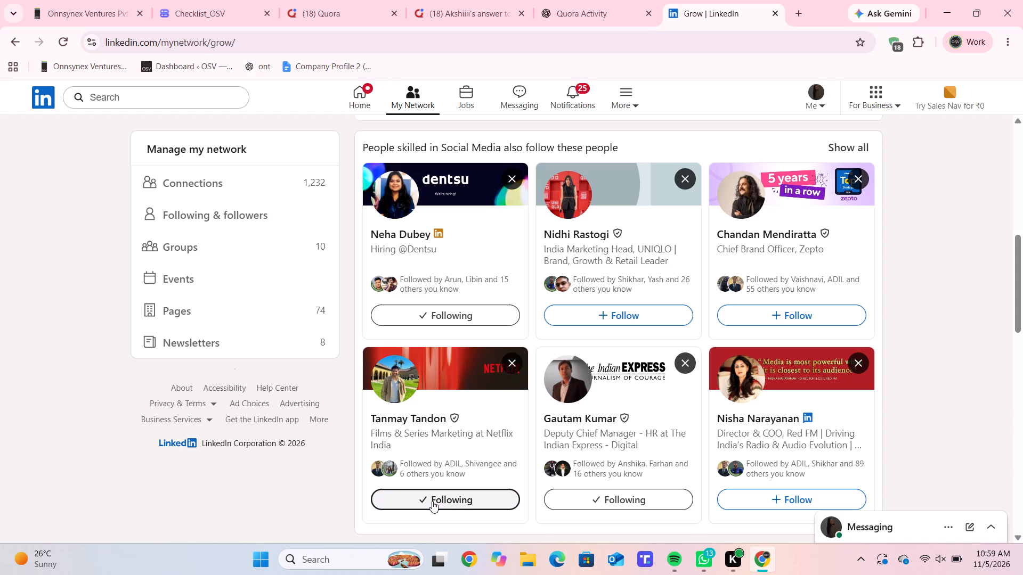
{"action": "left_click", "coordinate": [624, 314]}
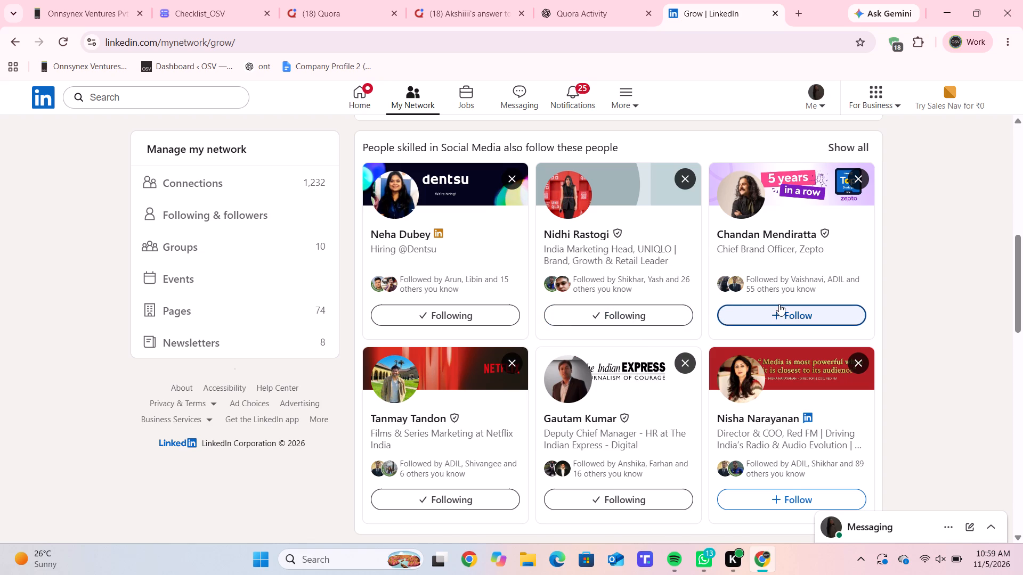
{"action": "left_click", "coordinate": [779, 304]}
Send a connection request to the Finance, Politics & Gaming content writer in Suggestions for you.
{"action": "scroll", "coordinate": [631, 358], "scroll_direction": "down", "scroll_amount": 4}
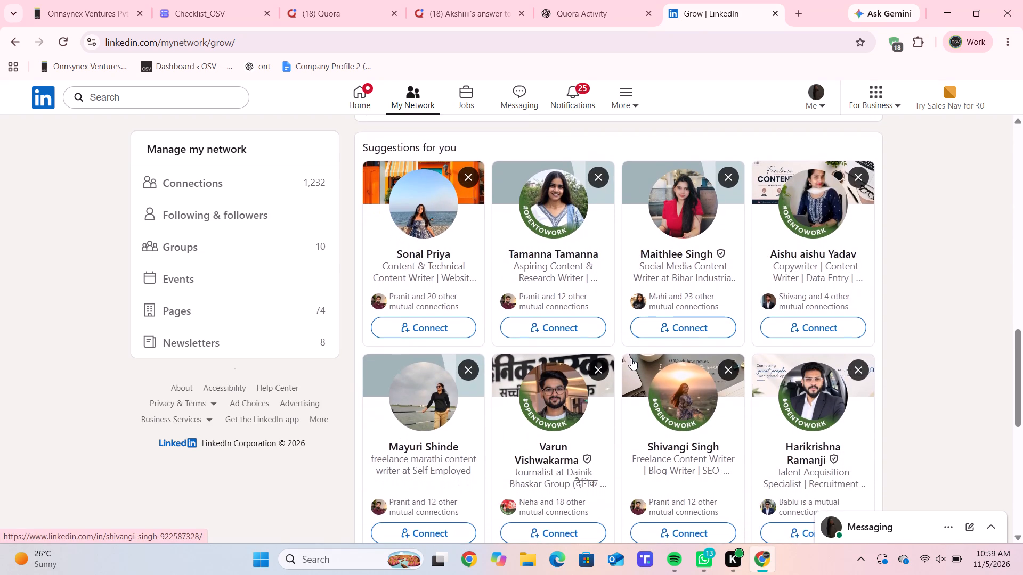
{"action": "scroll", "coordinate": [631, 358], "scroll_direction": "down", "scroll_amount": 3}
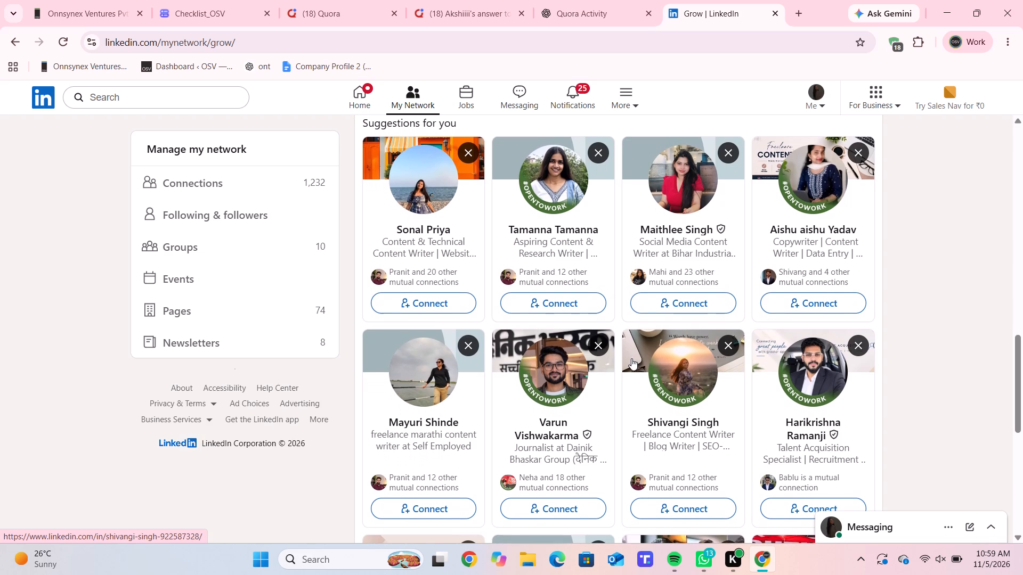
{"action": "scroll", "coordinate": [631, 358], "scroll_direction": "down", "scroll_amount": 3}
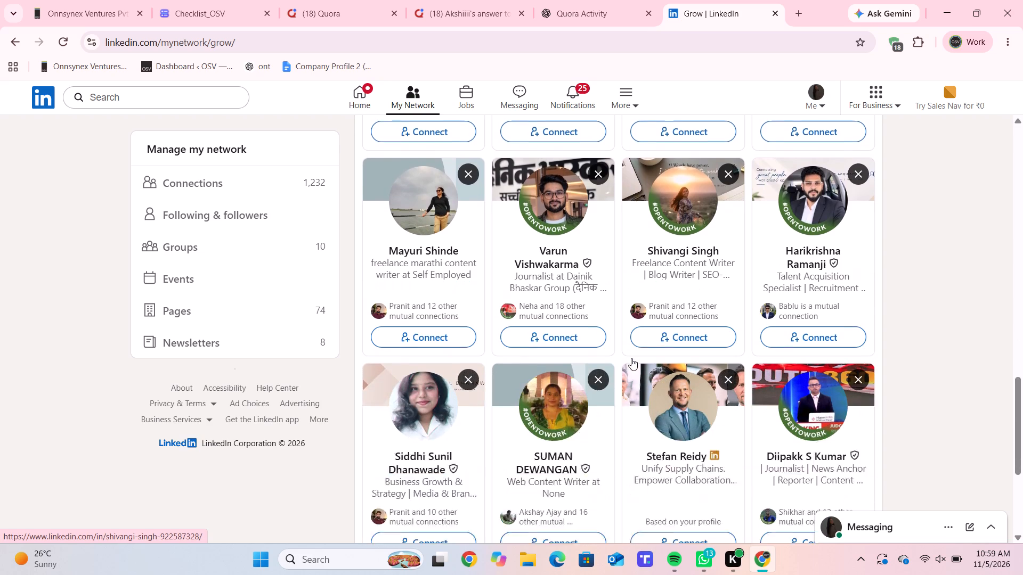
{"action": "scroll", "coordinate": [631, 358], "scroll_direction": "down", "scroll_amount": 1}
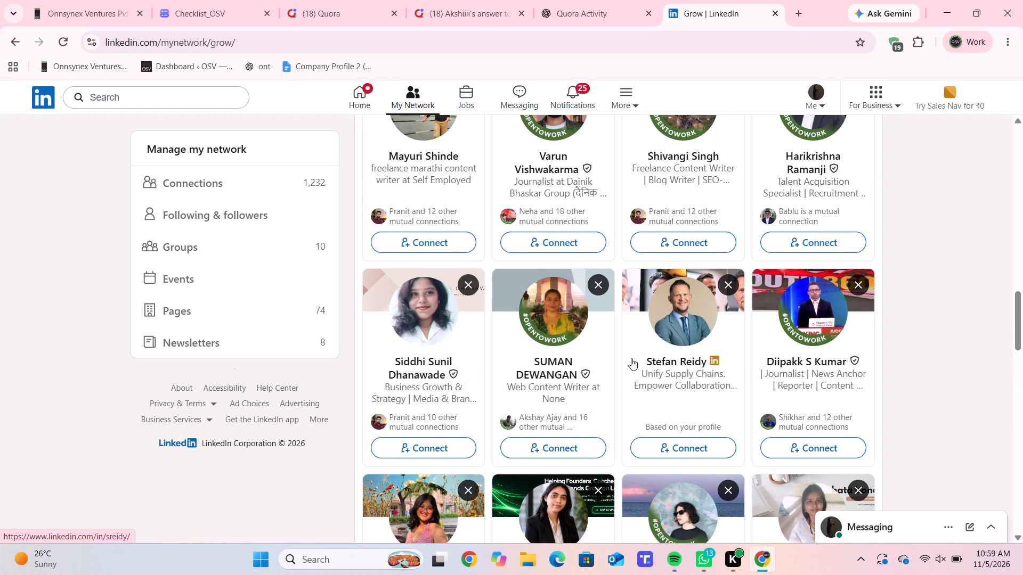
{"action": "scroll", "coordinate": [631, 358], "scroll_direction": "down", "scroll_amount": 7}
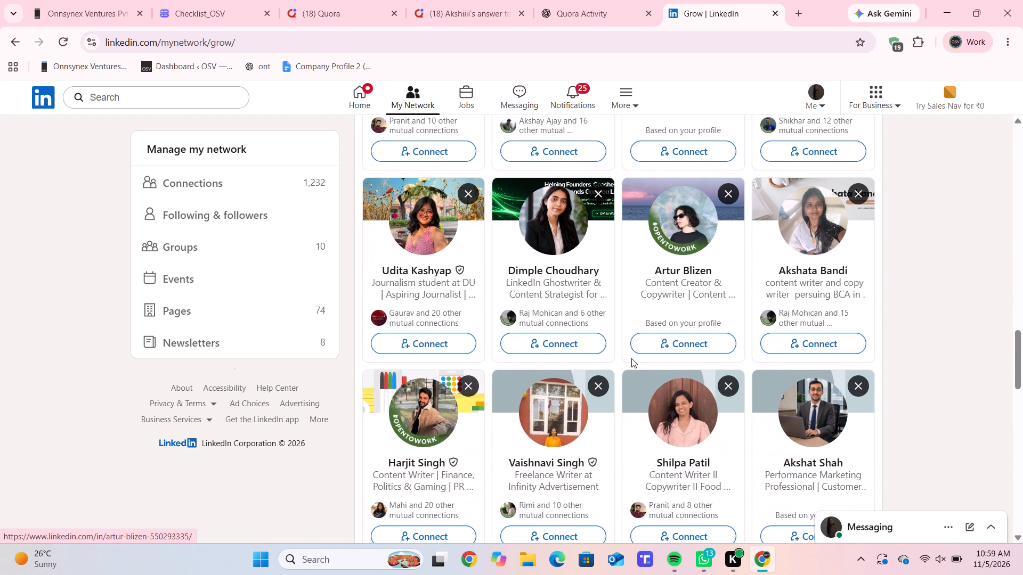
{"action": "scroll", "coordinate": [631, 358], "scroll_direction": "down", "scroll_amount": 3}
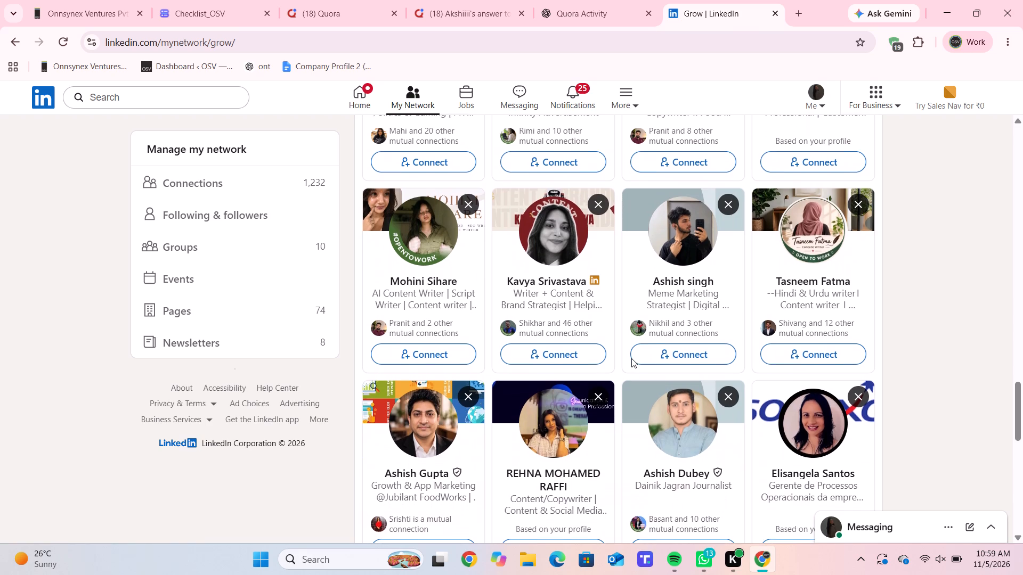
{"action": "scroll", "coordinate": [631, 358], "scroll_direction": "up", "scroll_amount": 1}
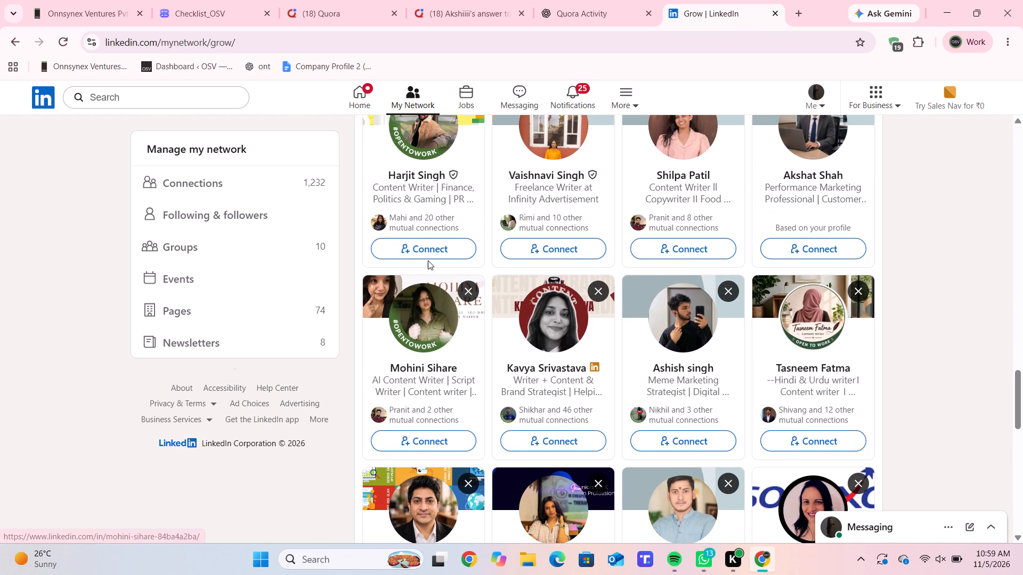
{"action": "left_click", "coordinate": [429, 255]}
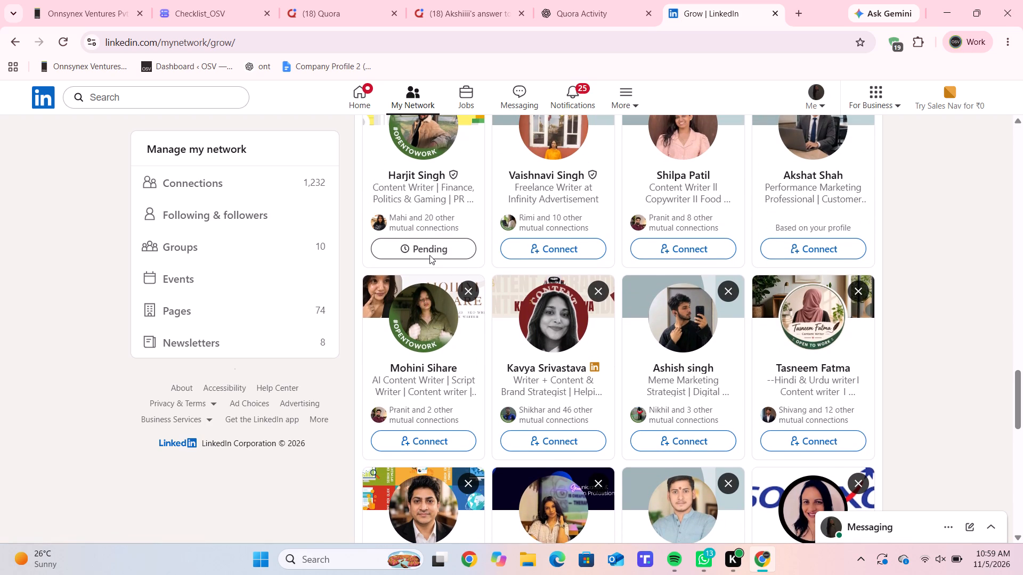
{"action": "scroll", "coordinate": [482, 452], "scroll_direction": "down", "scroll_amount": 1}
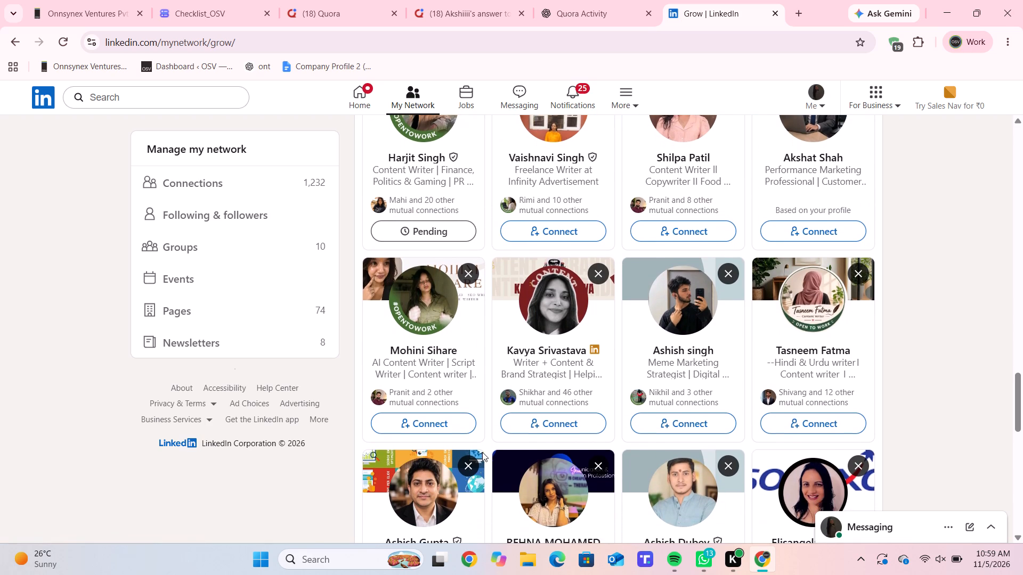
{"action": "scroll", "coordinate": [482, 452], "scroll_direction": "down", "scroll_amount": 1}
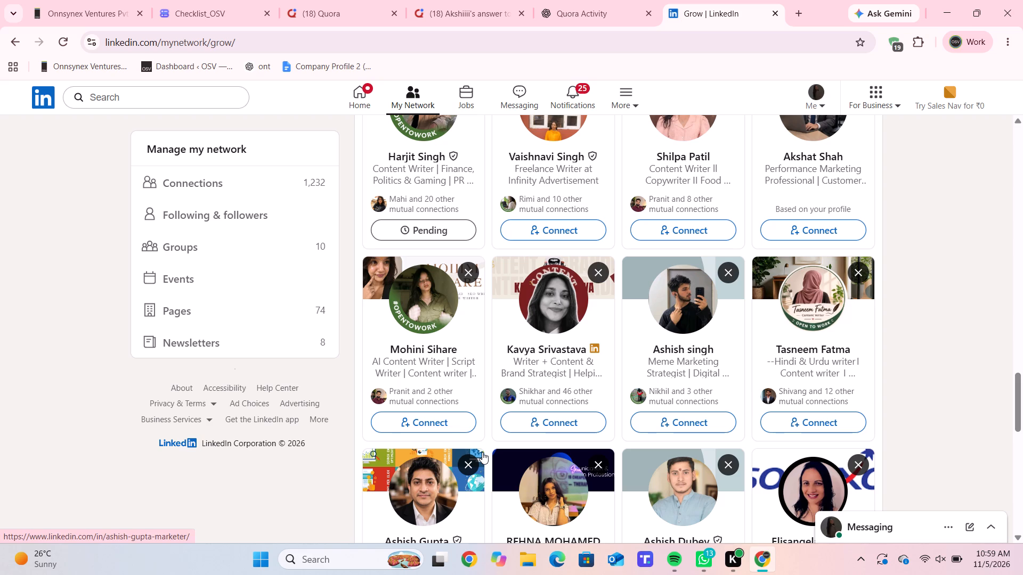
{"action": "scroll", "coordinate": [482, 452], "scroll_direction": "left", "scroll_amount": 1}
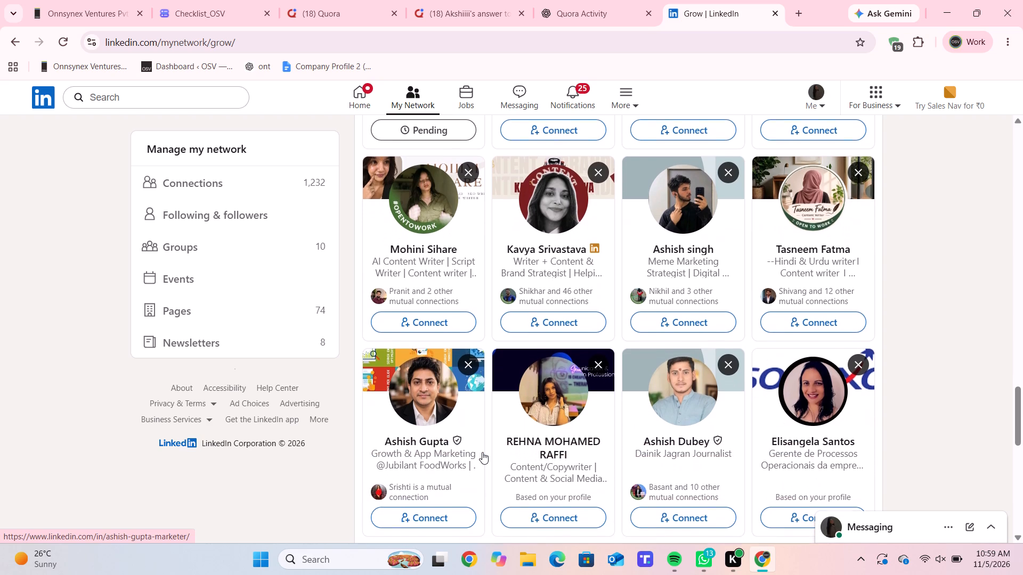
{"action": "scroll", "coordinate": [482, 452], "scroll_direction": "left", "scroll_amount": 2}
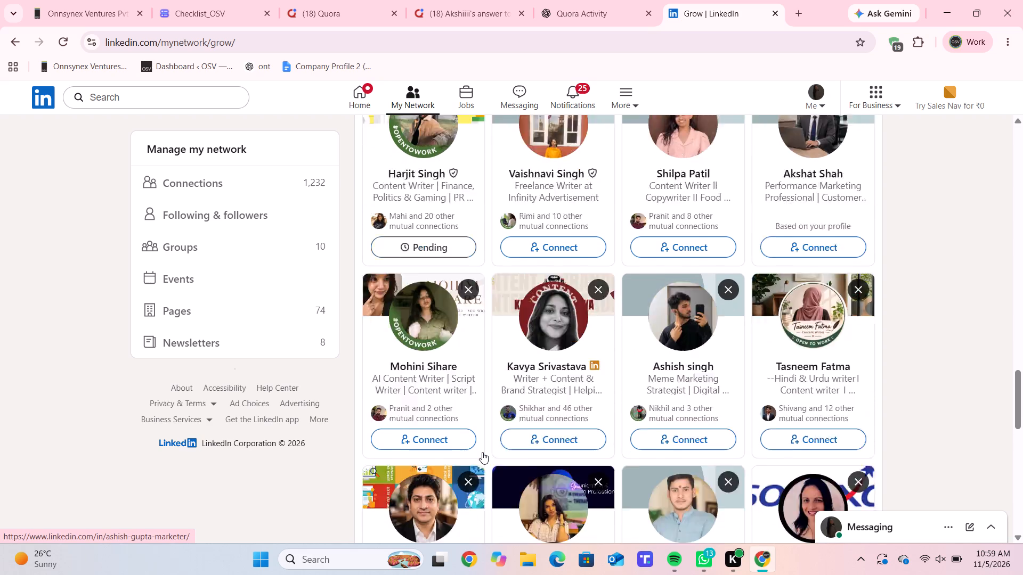
Return to the home feed, open the managed OSV FTWZs page and start a new post there.
{"action": "left_click", "coordinate": [367, 98]}
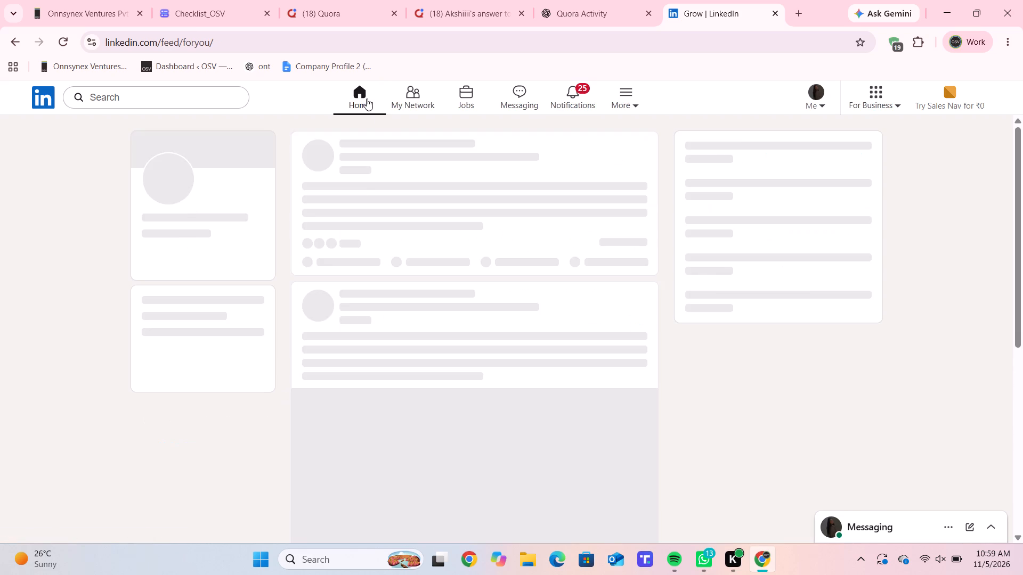
{"action": "scroll", "coordinate": [125, 400], "scroll_direction": "down", "scroll_amount": 1}
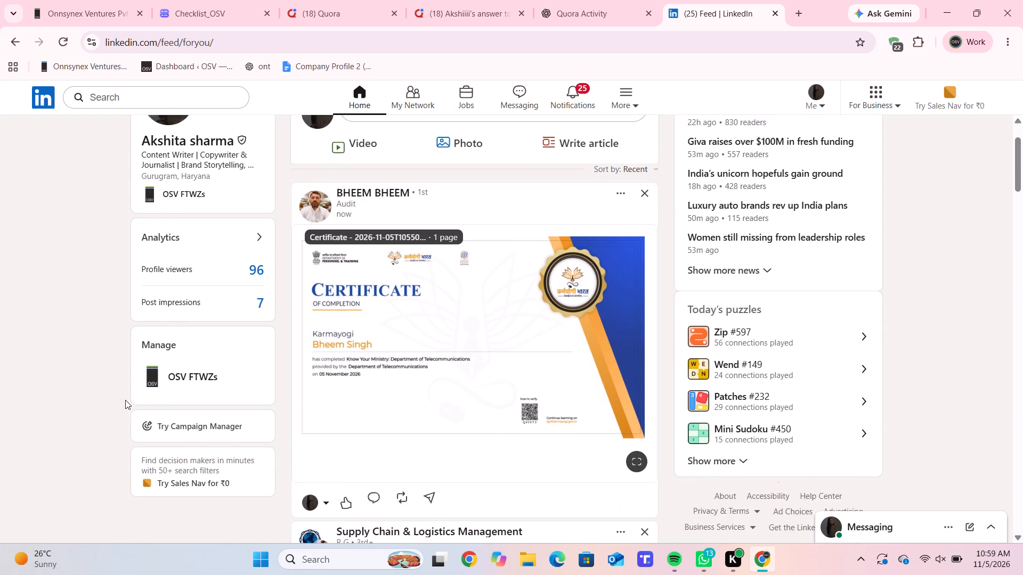
{"action": "scroll", "coordinate": [125, 400], "scroll_direction": "down", "scroll_amount": 1}
{"action": "scroll", "coordinate": [212, 269], "scroll_direction": "up", "scroll_amount": 1}
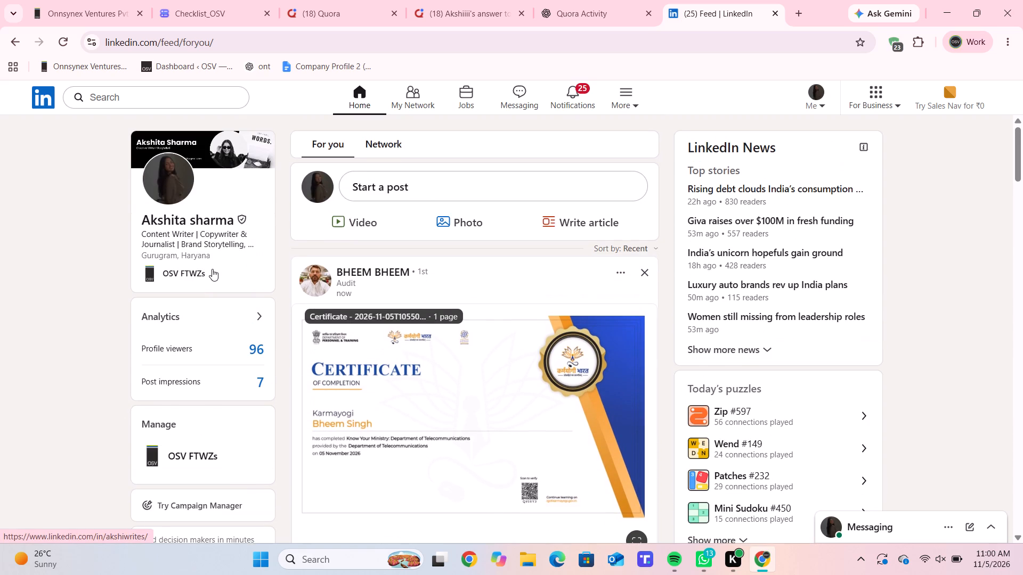
{"action": "scroll", "coordinate": [212, 269], "scroll_direction": "up", "scroll_amount": 1}
{"action": "left_click", "coordinate": [189, 368]}
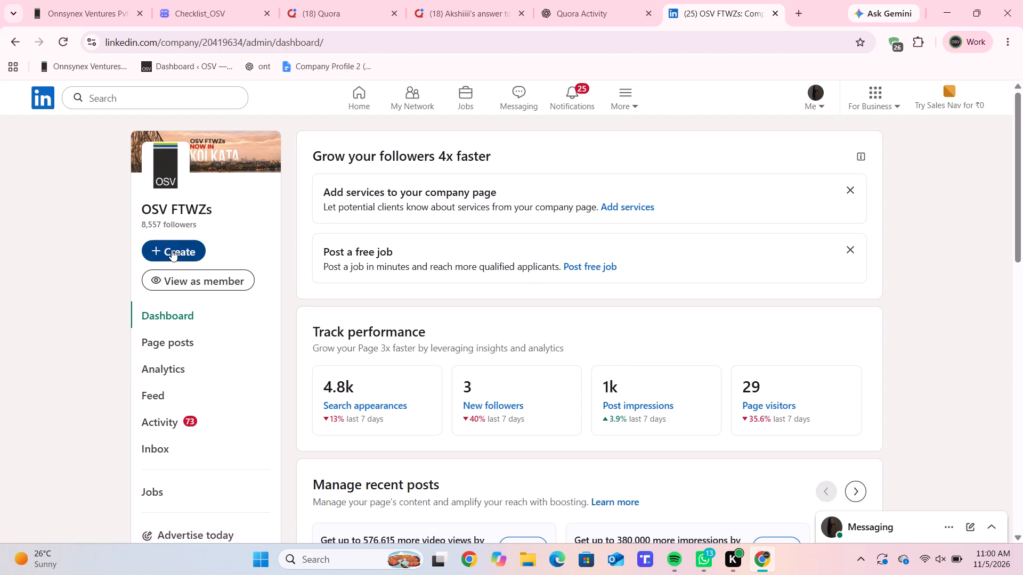
{"action": "left_click", "coordinate": [172, 250]}
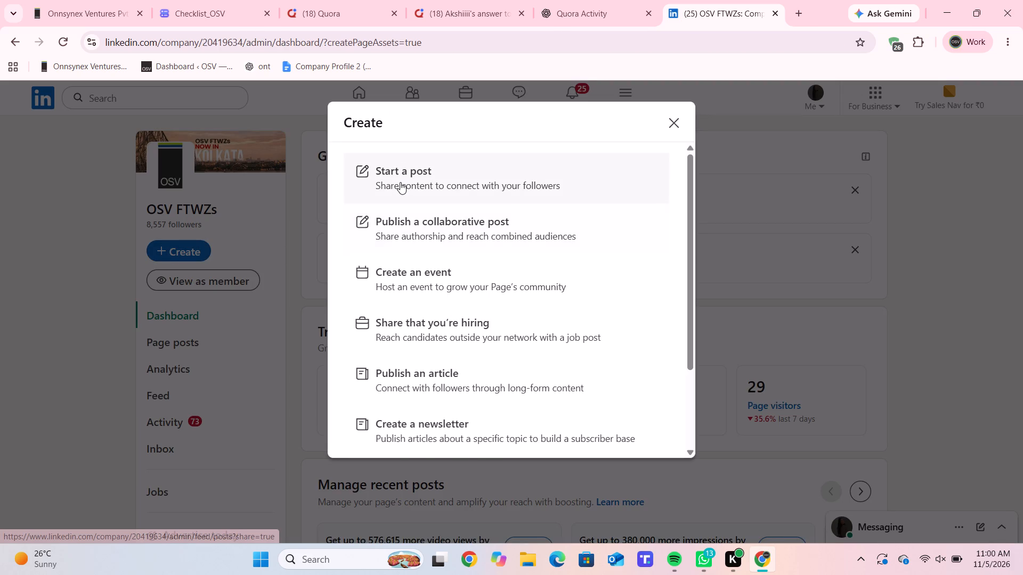
{"action": "left_click", "coordinate": [400, 182]}
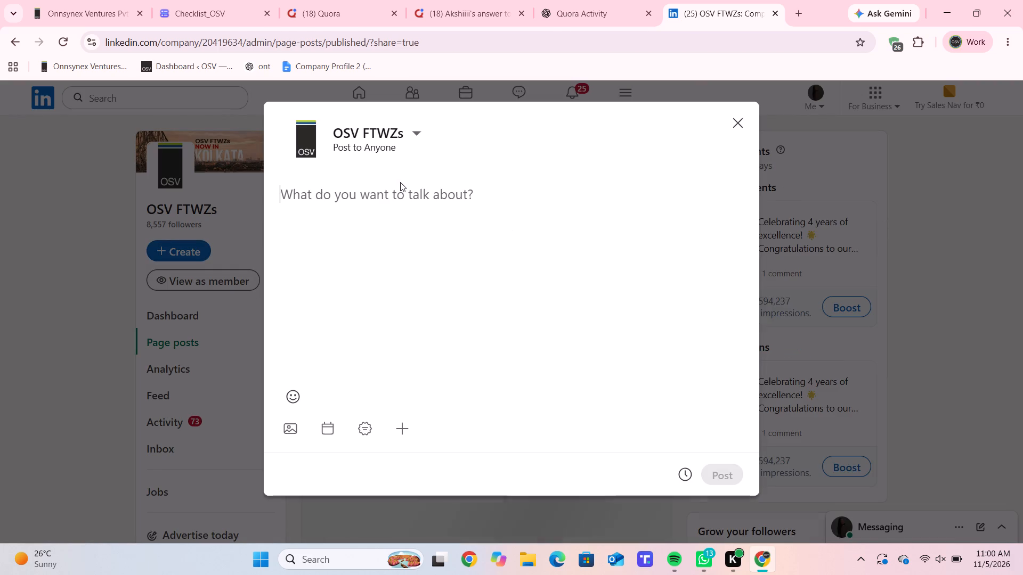
Add the "Choose what moves real trade" image to the new OSV FTWZs post.
{"action": "left_click", "coordinate": [290, 433]}
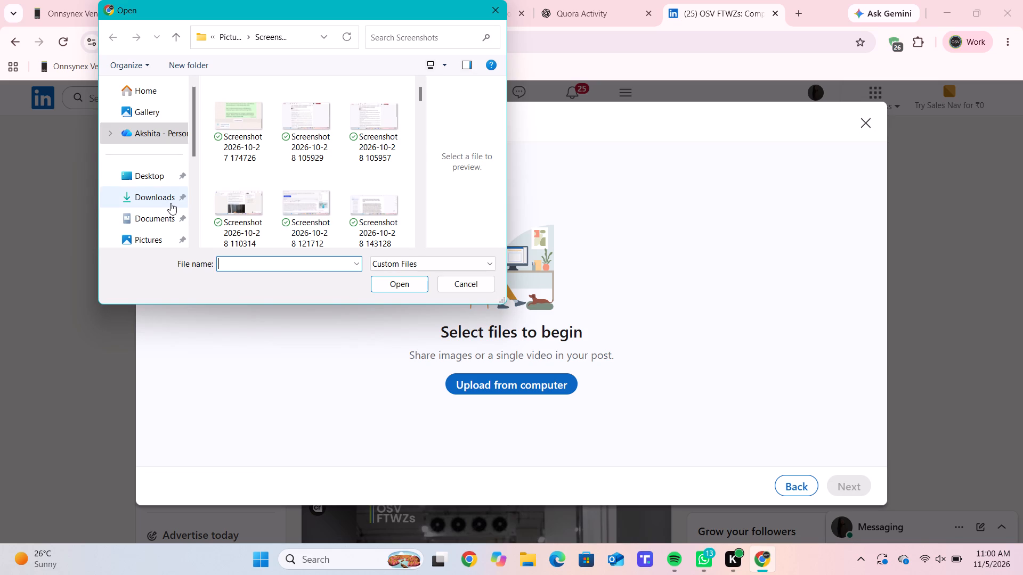
Upload the "21 oct 26" image from the Downloads folder to the new OSV FTWZs post.
{"action": "left_click", "coordinate": [170, 203]}
{"action": "scroll", "coordinate": [312, 162], "scroll_direction": "down", "scroll_amount": 1}
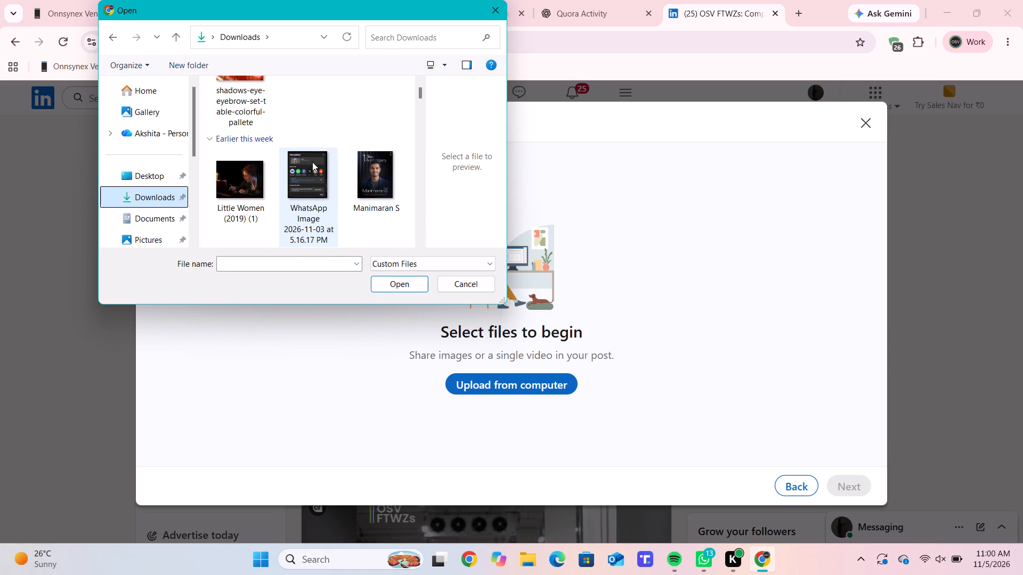
{"action": "scroll", "coordinate": [343, 129], "scroll_direction": "down", "scroll_amount": 2}
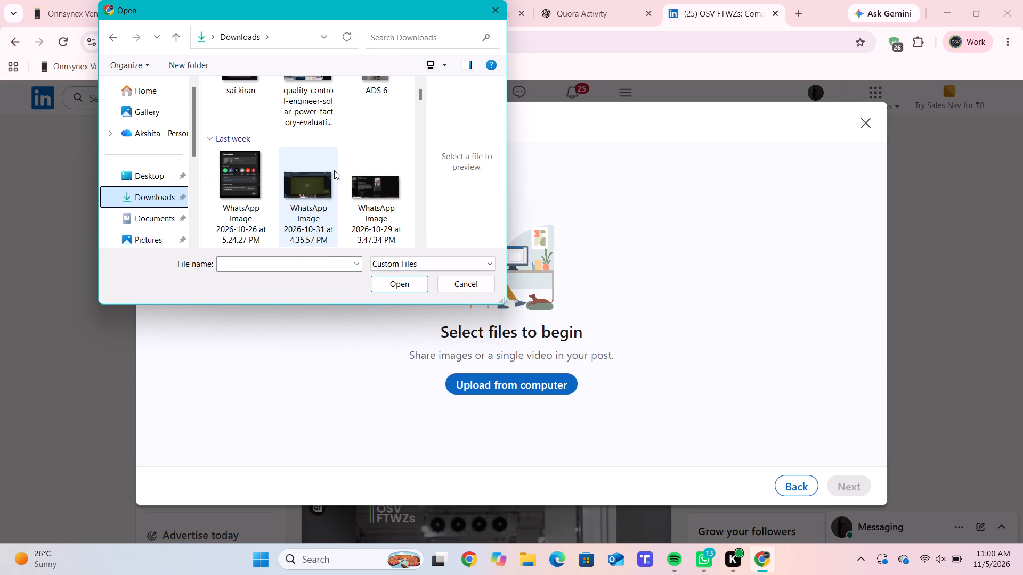
{"action": "scroll", "coordinate": [334, 170], "scroll_direction": "down", "scroll_amount": 1}
{"action": "scroll", "coordinate": [334, 170], "scroll_direction": "up", "scroll_amount": 1}
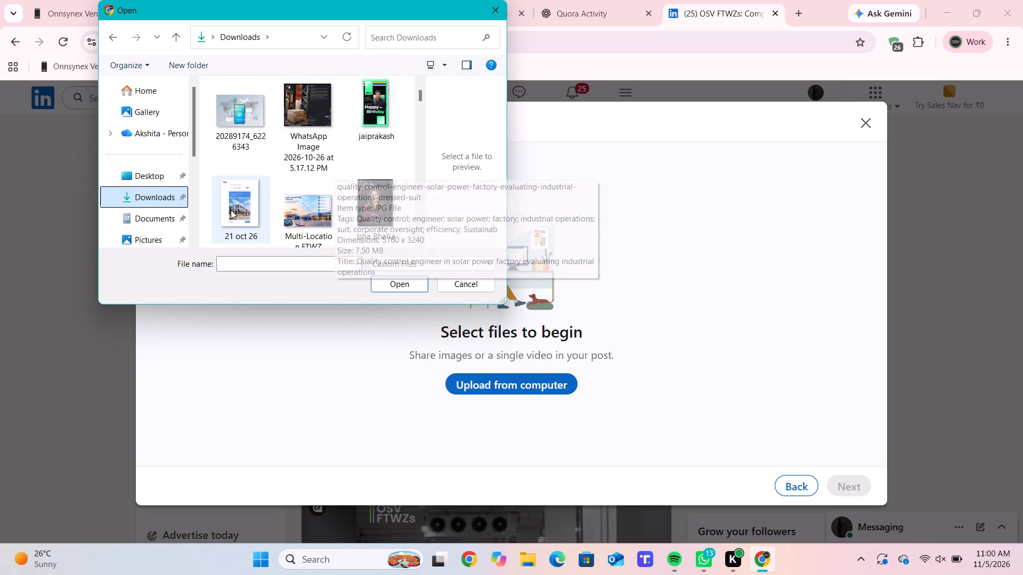
{"action": "double_click", "coordinate": [231, 210]}
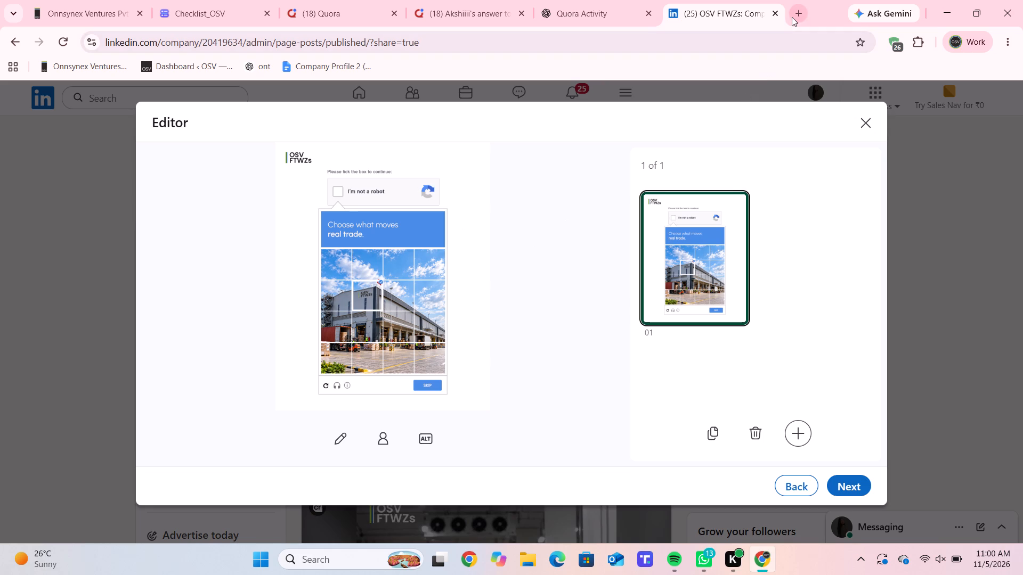
{"action": "left_click", "coordinate": [792, 17]}
{"action": "left_click", "coordinate": [560, 269]}
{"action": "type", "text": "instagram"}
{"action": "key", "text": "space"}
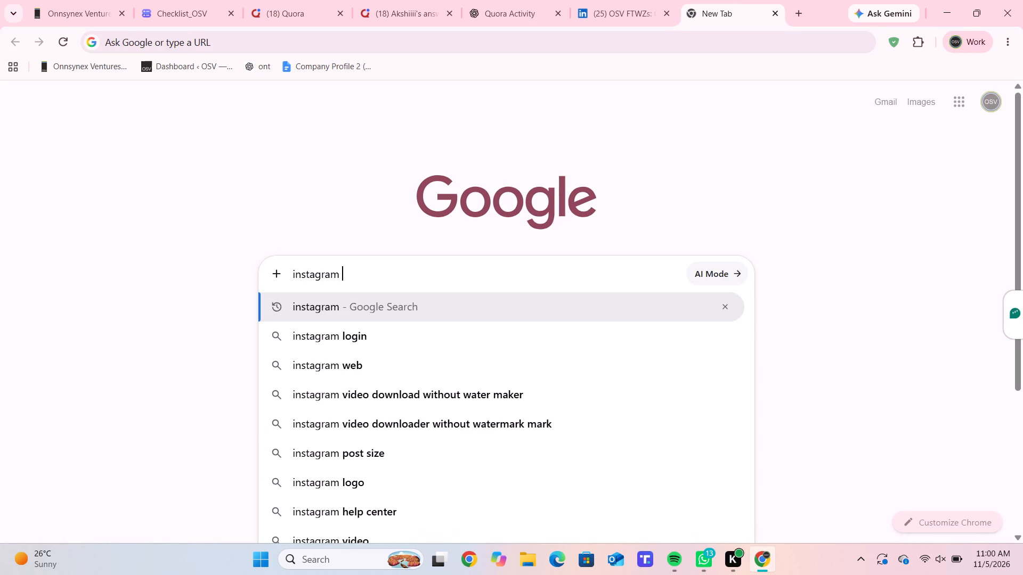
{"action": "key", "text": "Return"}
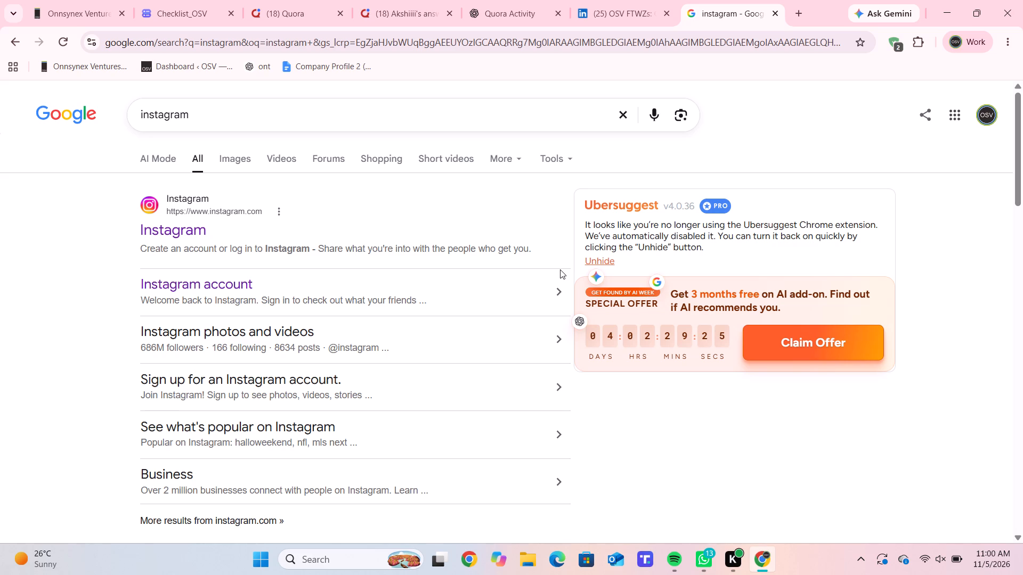
{"action": "left_click", "coordinate": [202, 239]}
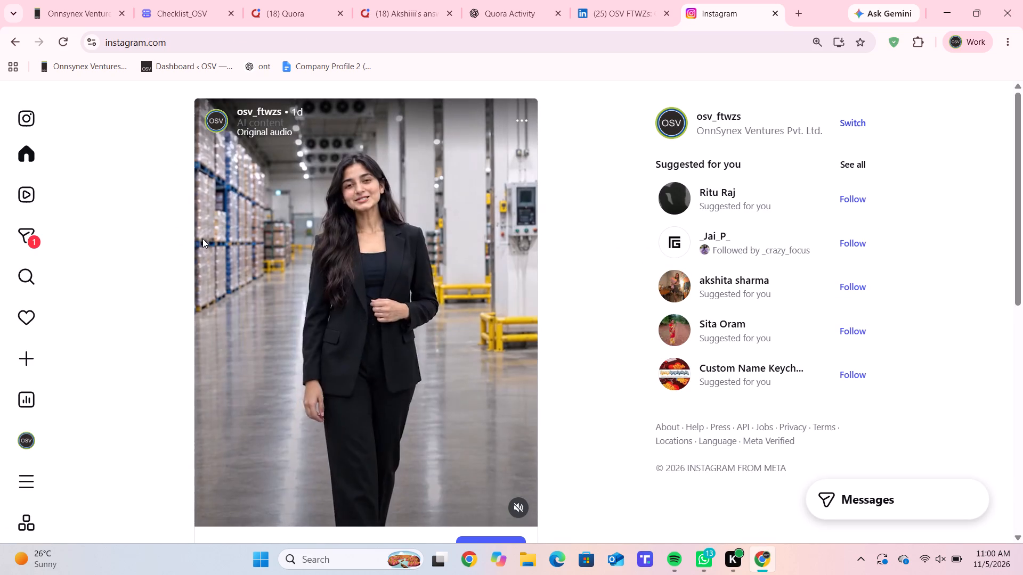
{"action": "left_click", "coordinate": [35, 438]}
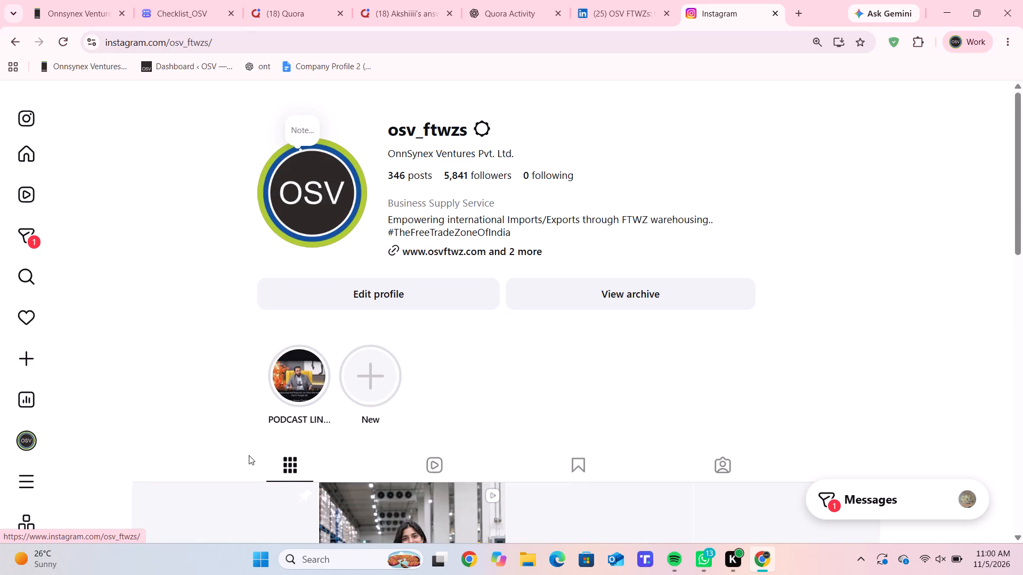
{"action": "scroll", "coordinate": [249, 455], "scroll_direction": "down", "scroll_amount": 6}
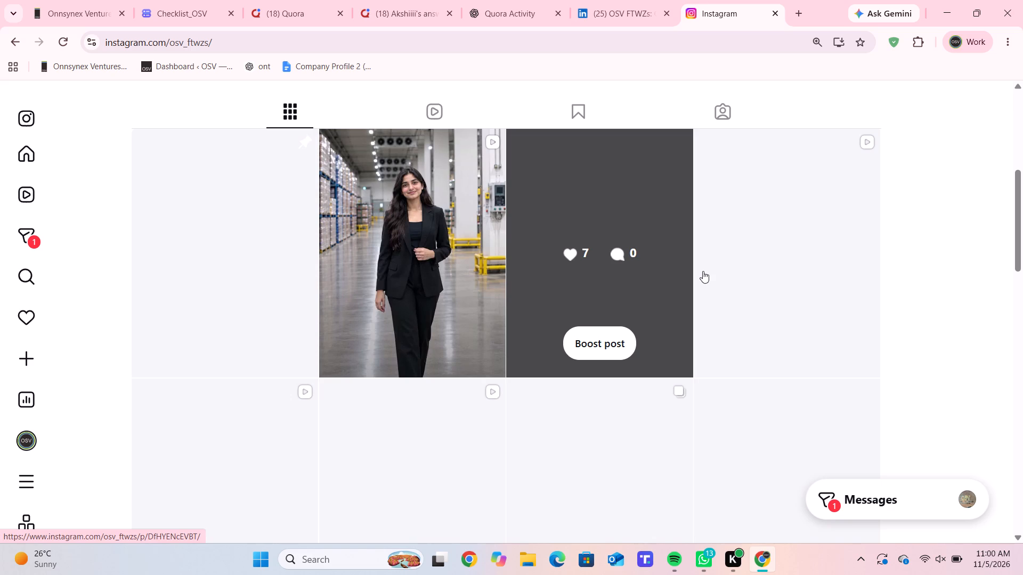
{"action": "scroll", "coordinate": [455, 277], "scroll_direction": "up", "scroll_amount": 4}
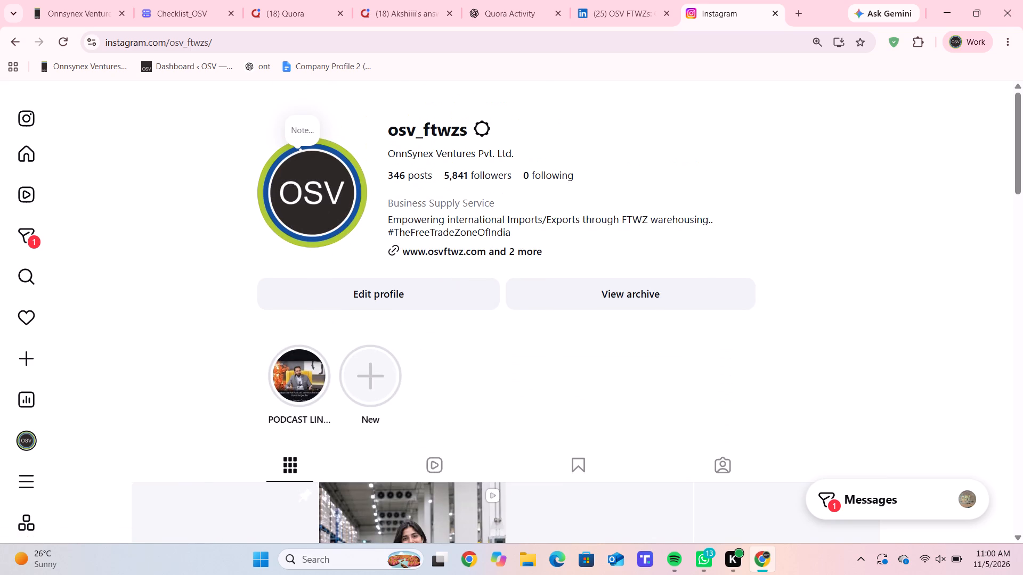
{"action": "left_click", "coordinate": [62, 46]}
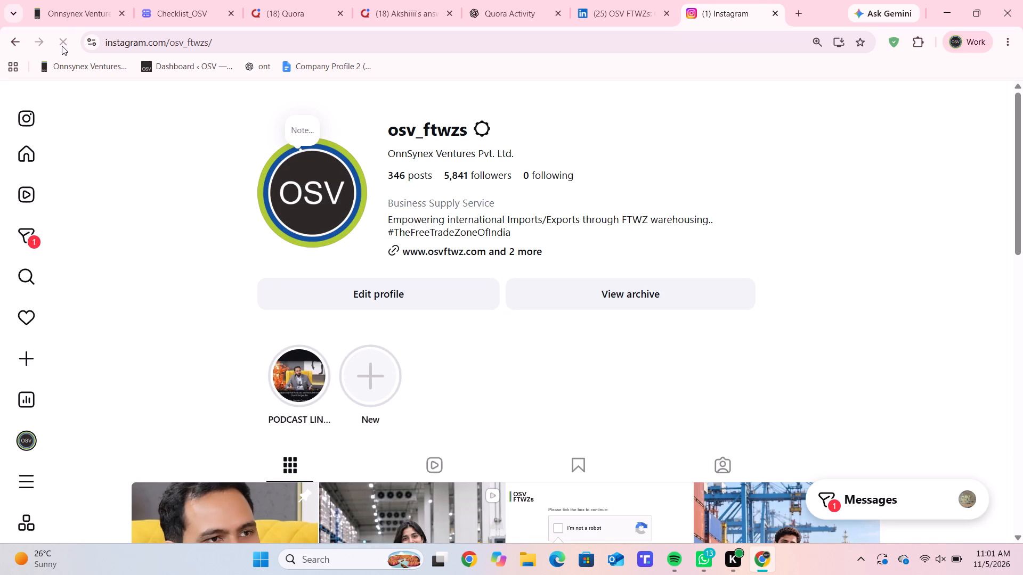
{"action": "scroll", "coordinate": [331, 97], "scroll_direction": "down", "scroll_amount": 5}
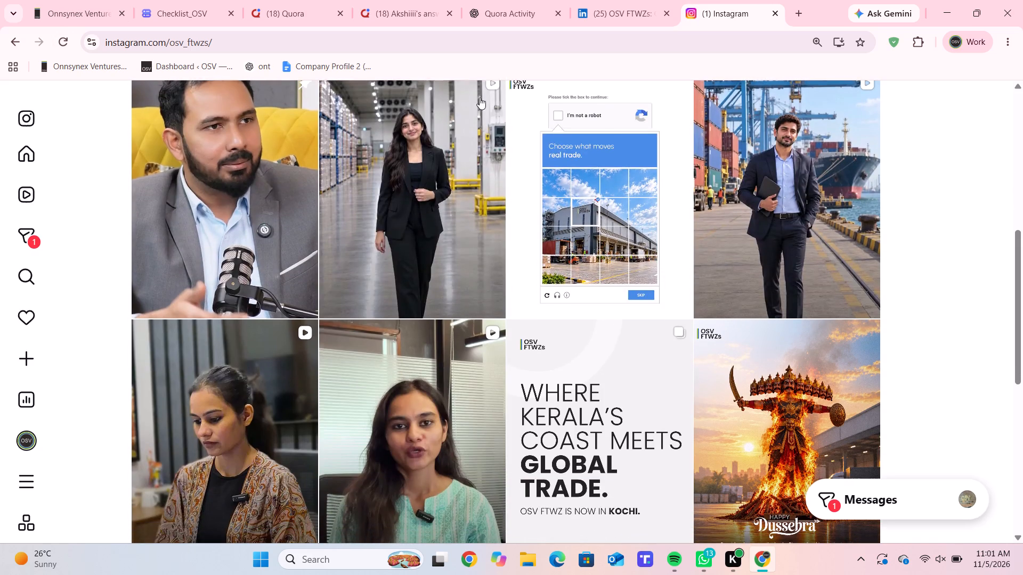
{"action": "left_click", "coordinate": [629, 114]}
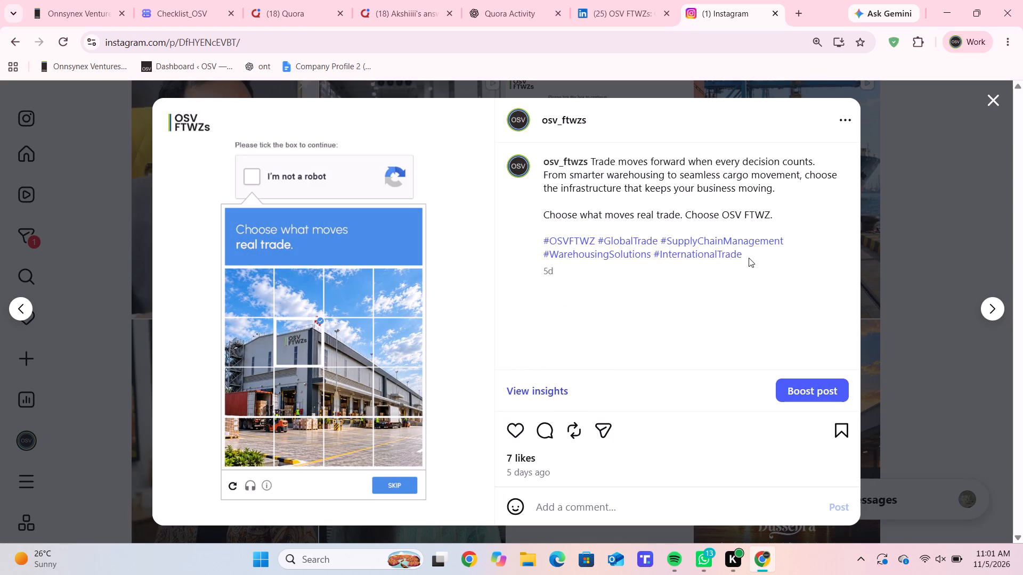
{"action": "left_click_drag", "start_coordinate": [750, 258], "coordinate": [594, 158]}
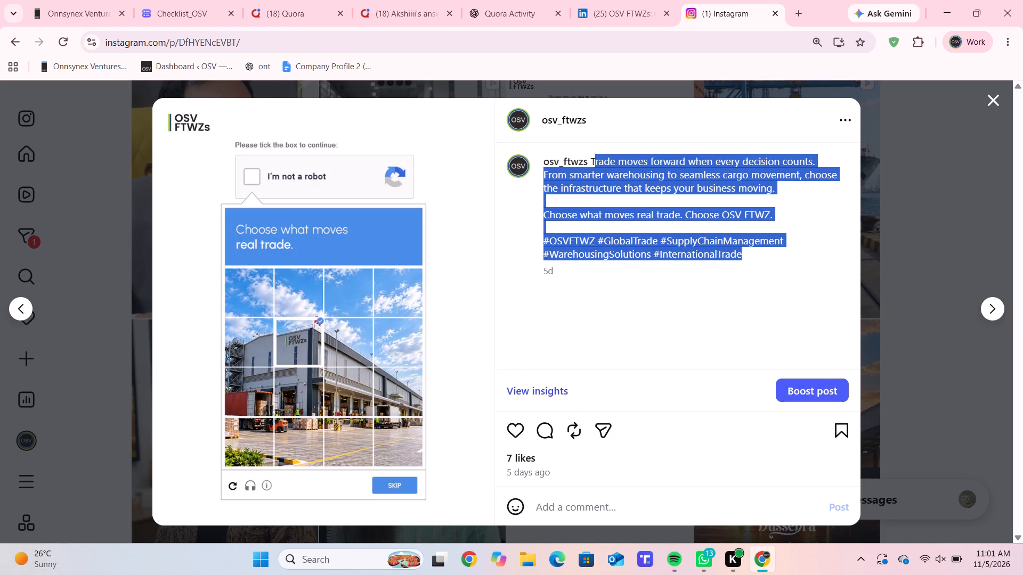
{"action": "key", "text": "shift+Left"}
{"action": "key", "text": "ctrl+c"}
{"action": "key", "text": "ctrl+c"}
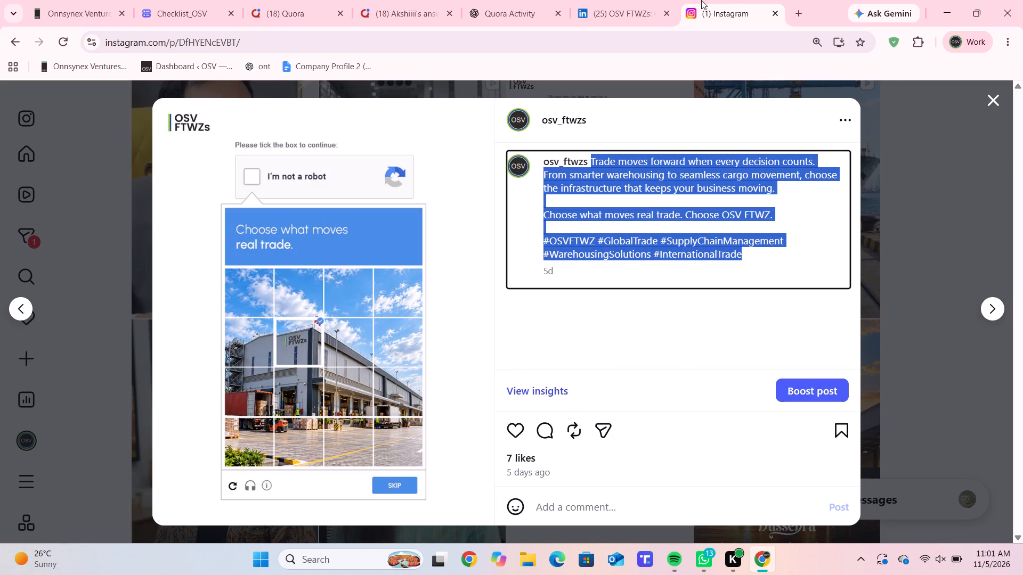
Back in the LinkedIn draft, accept the image, paste the copied caption and remove the blank line before "Choose what moves real trade".
{"action": "left_click", "coordinate": [646, 0]}
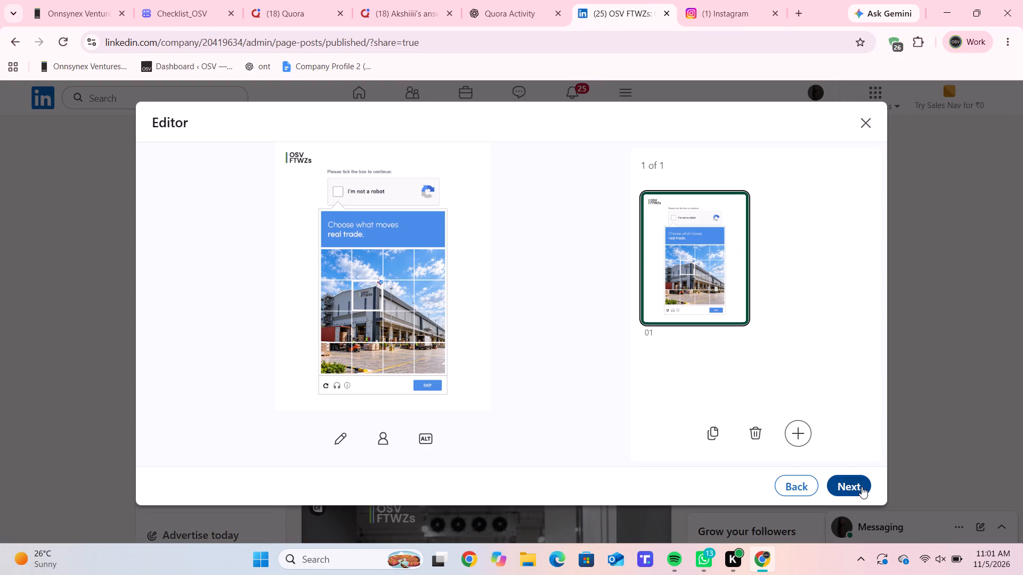
{"action": "left_click", "coordinate": [862, 487]}
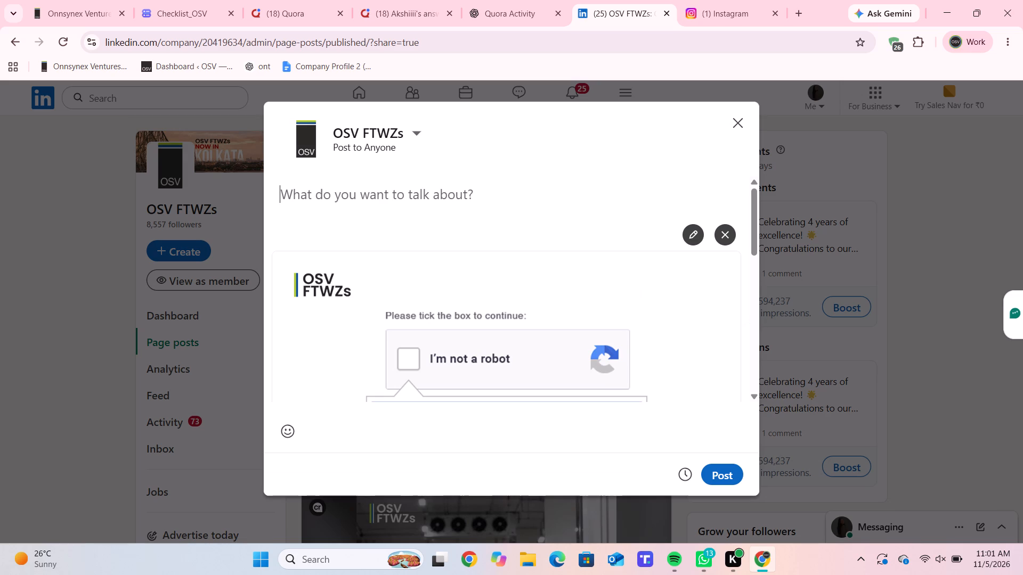
{"action": "key", "text": "ctrl+v"}
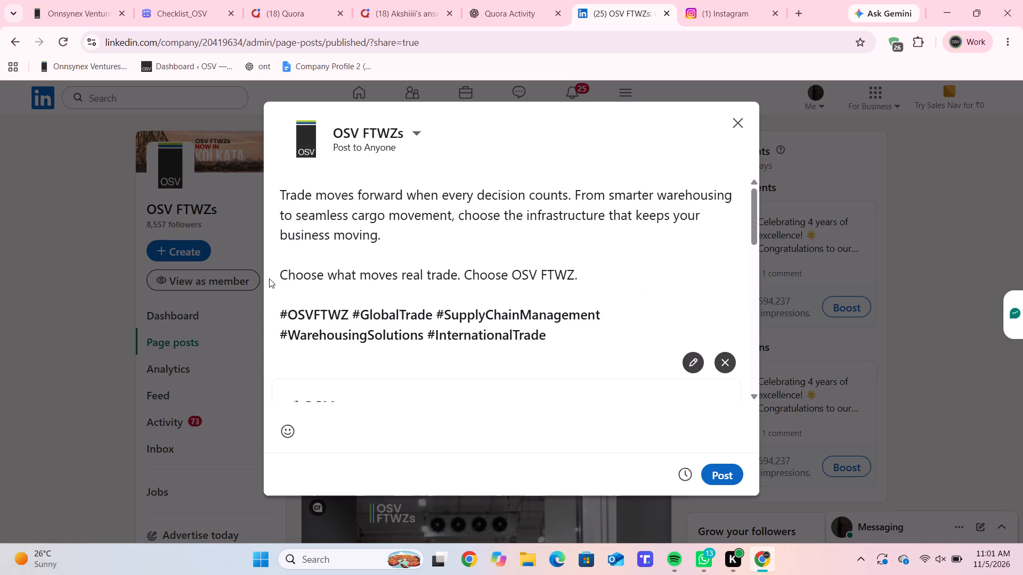
{"action": "left_click", "coordinate": [277, 274]}
{"action": "left_click", "coordinate": [280, 275]}
{"action": "key", "text": "BackSpace"}
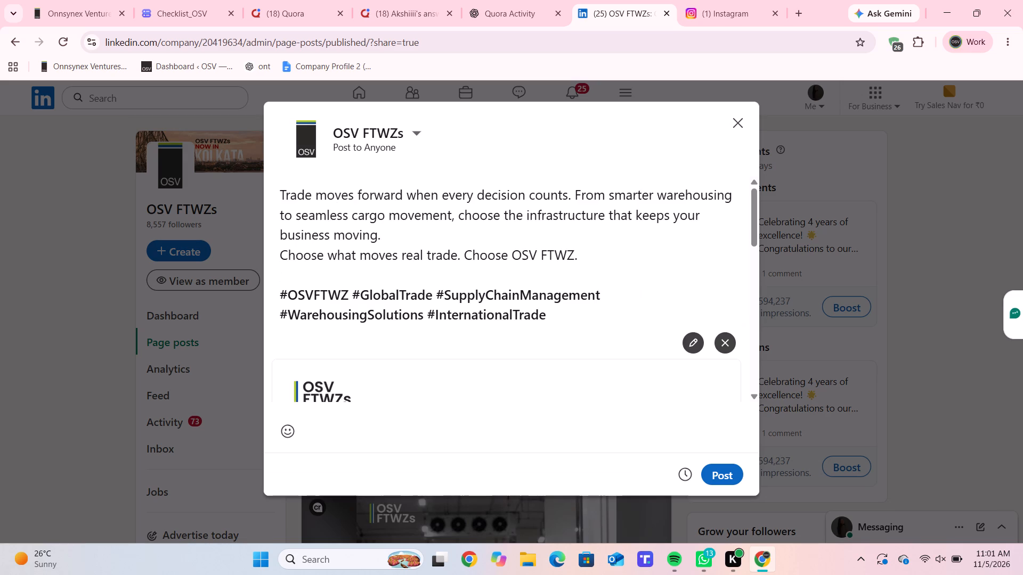
Join the caption line "Choose what moves real trade. Choose OSV FTWZ." onto the preceding paragraph with a space, and check the attached image.
{"action": "key", "text": "BackSpace"}
{"action": "key", "text": "space"}
{"action": "scroll", "coordinate": [336, 298], "scroll_direction": "down", "scroll_amount": 2}
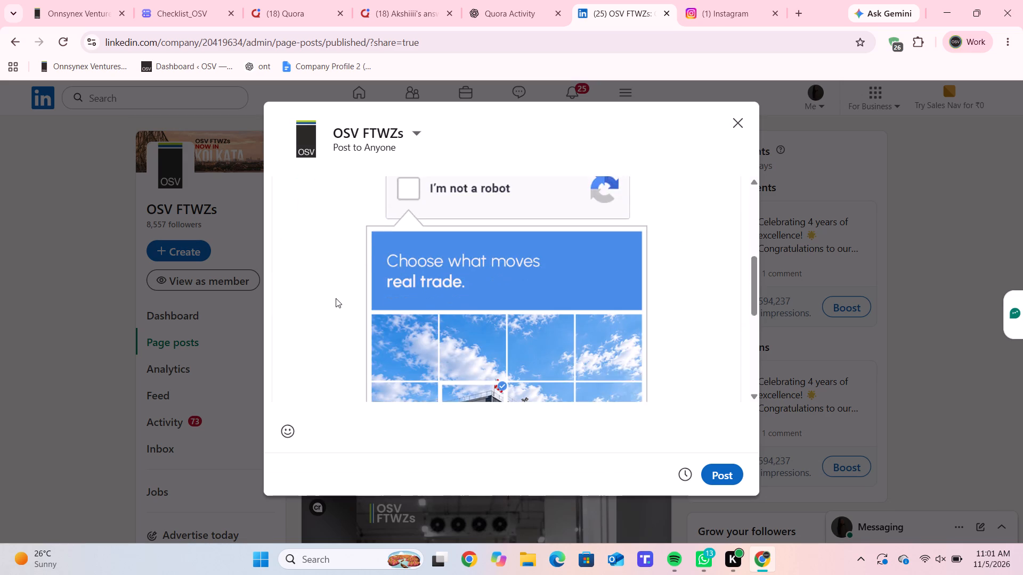
{"action": "scroll", "coordinate": [336, 298], "scroll_direction": "down", "scroll_amount": 5}
{"action": "scroll", "coordinate": [336, 298], "scroll_direction": "up", "scroll_amount": 5}
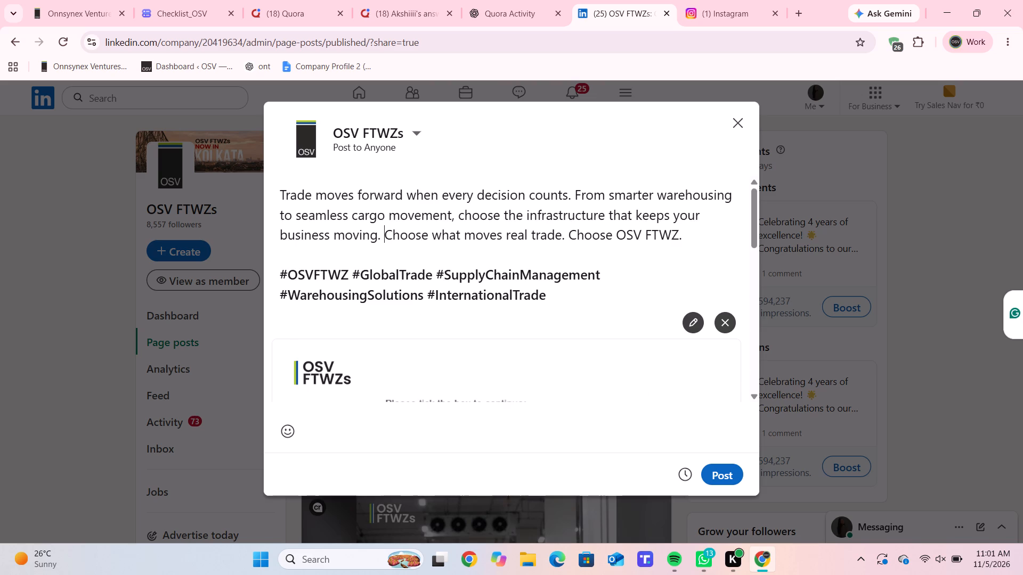
Switch the post's visibility to a targeted audience and add the Transportation, Logistics, Supply Chain and Storage industry.
{"action": "left_click", "coordinate": [379, 132]}
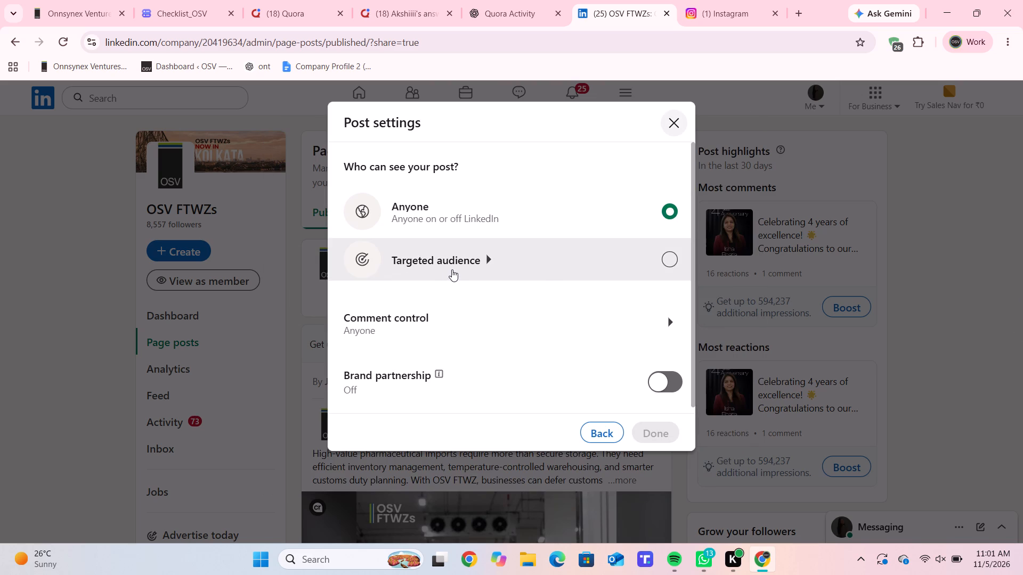
{"action": "left_click", "coordinate": [452, 269]}
{"action": "left_click", "coordinate": [551, 305]}
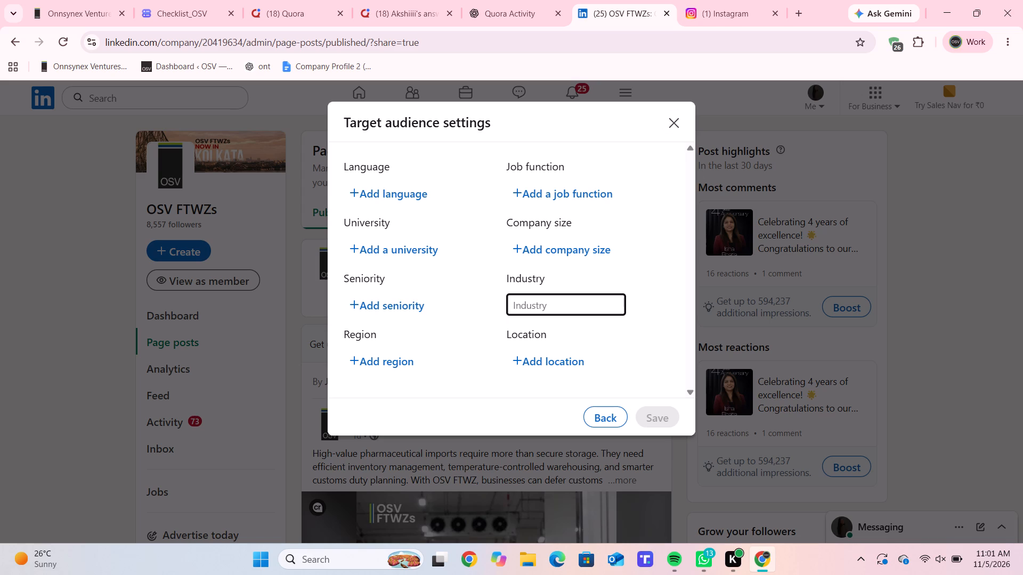
{"action": "type", "text": "supply chain"}
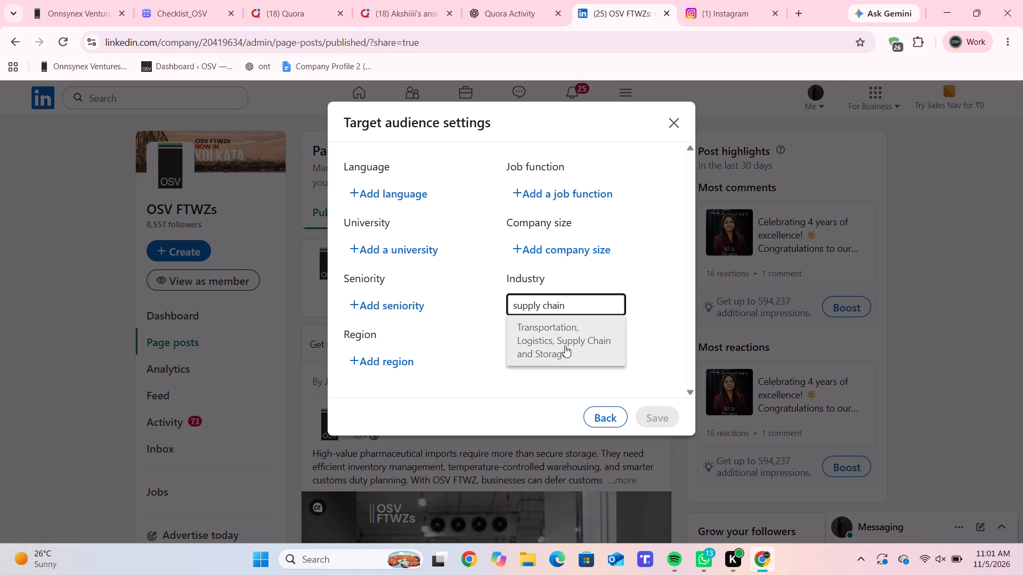
{"action": "left_click", "coordinate": [563, 350]}
Add the Warehousing and Storage and Wholesale Import and Export industries to the target audience and save the post settings.
{"action": "left_click", "coordinate": [545, 422]}
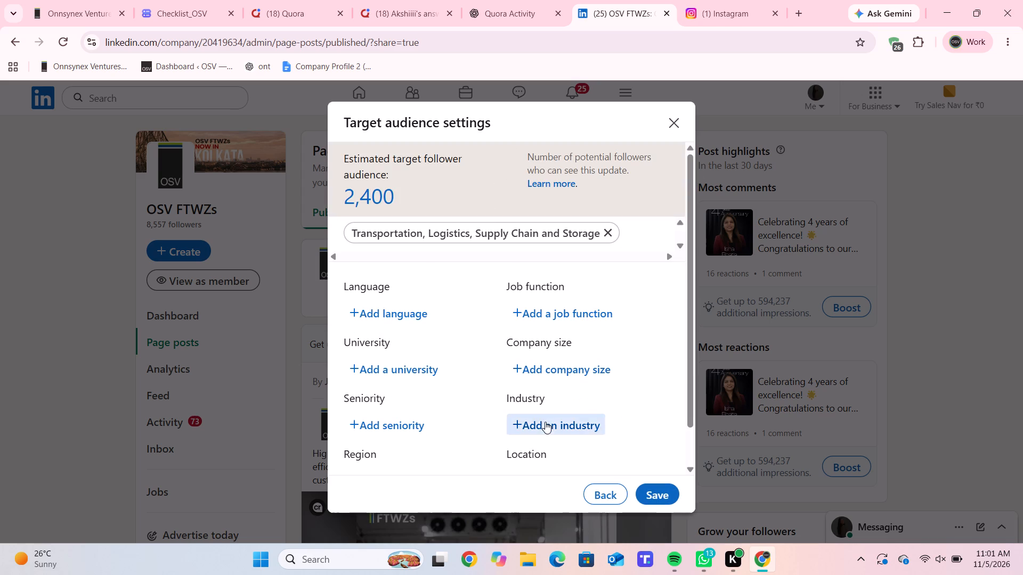
{"action": "type", "text": "warehousin"}
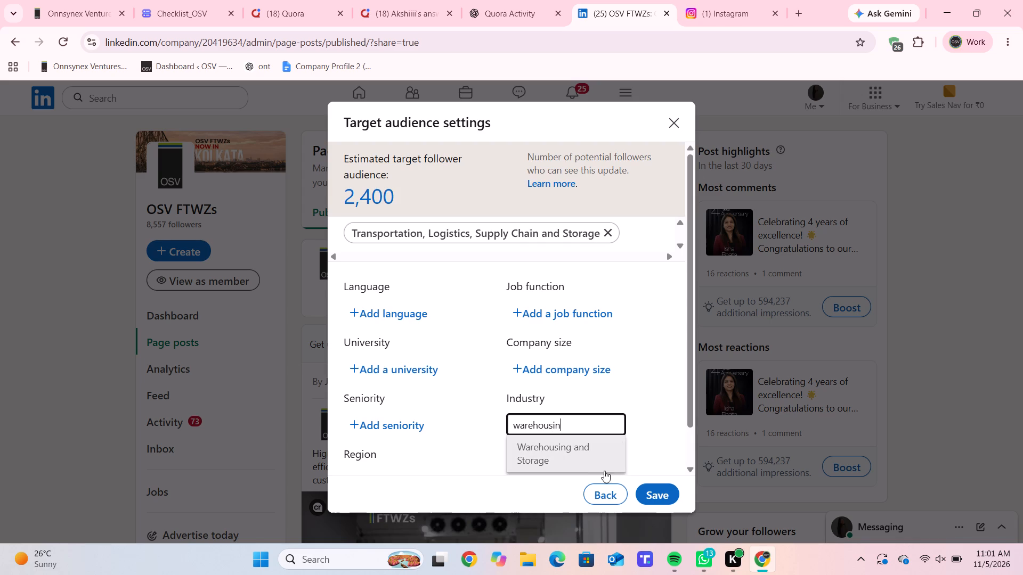
{"action": "left_click", "coordinate": [565, 460]}
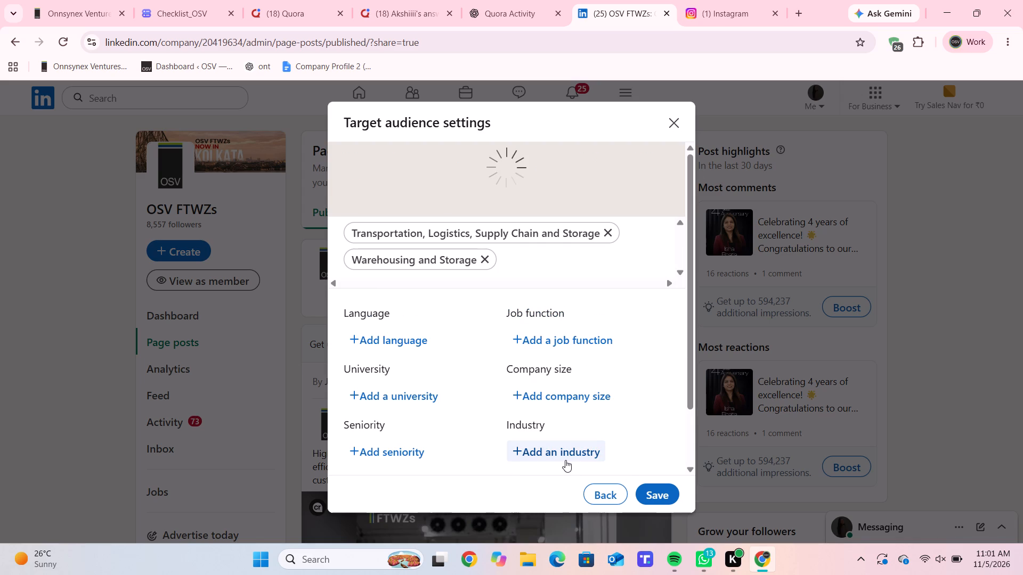
{"action": "scroll", "coordinate": [553, 404], "scroll_direction": "down", "scroll_amount": 1}
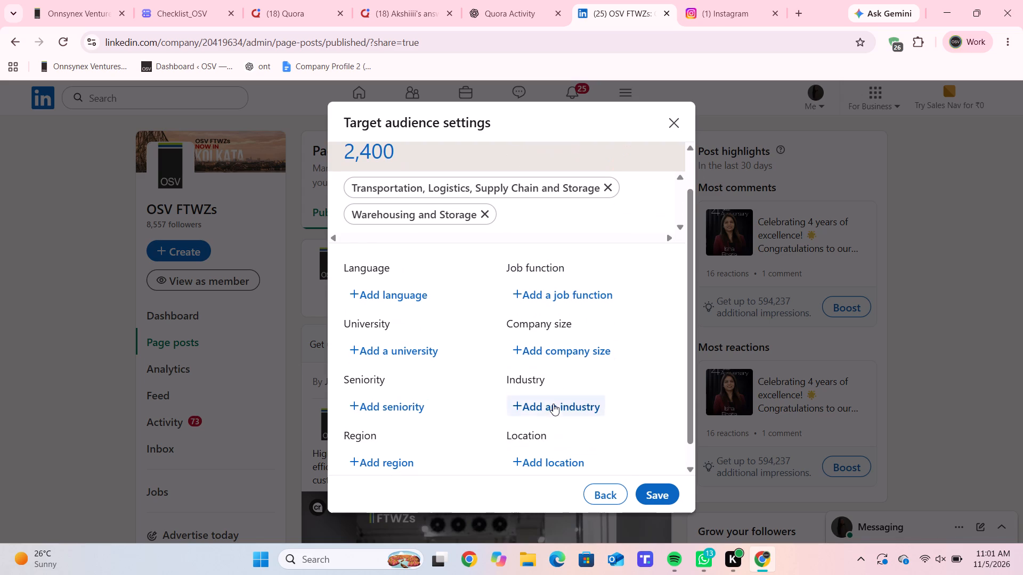
{"action": "left_click", "coordinate": [552, 402]}
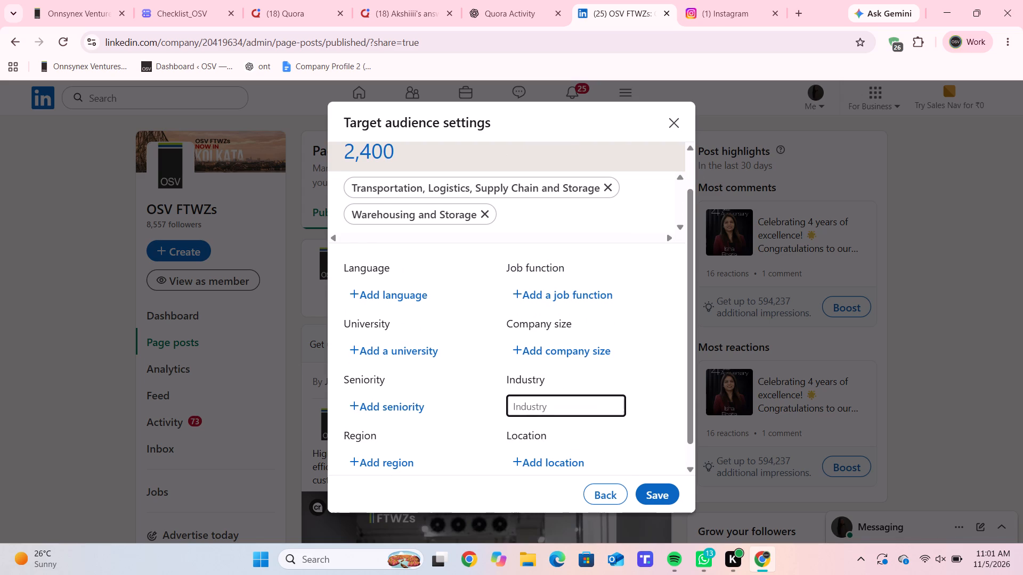
{"action": "type", "text": "import"}
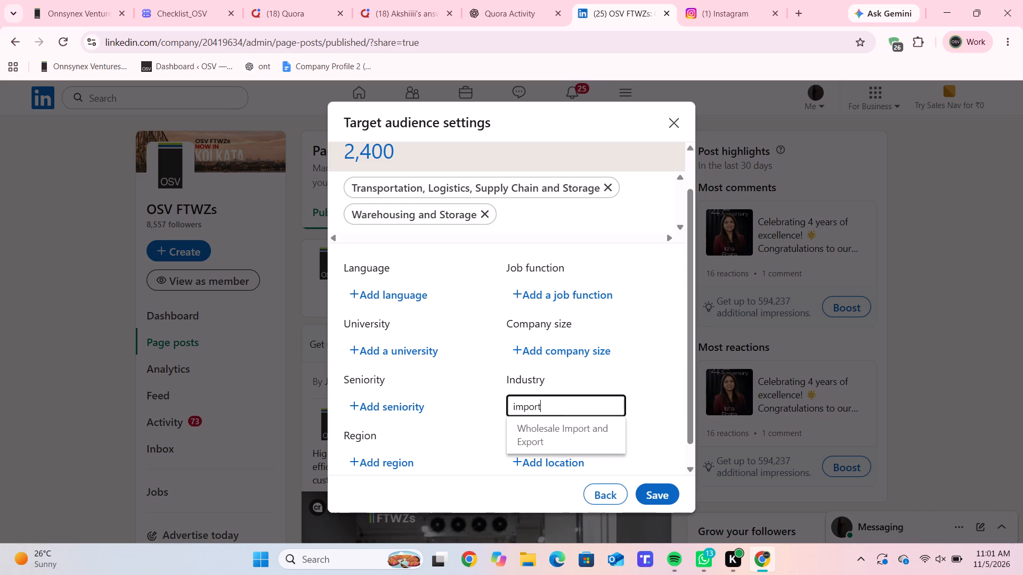
{"action": "left_click", "coordinate": [578, 433]}
{"action": "scroll", "coordinate": [541, 352], "scroll_direction": "down", "scroll_amount": 3}
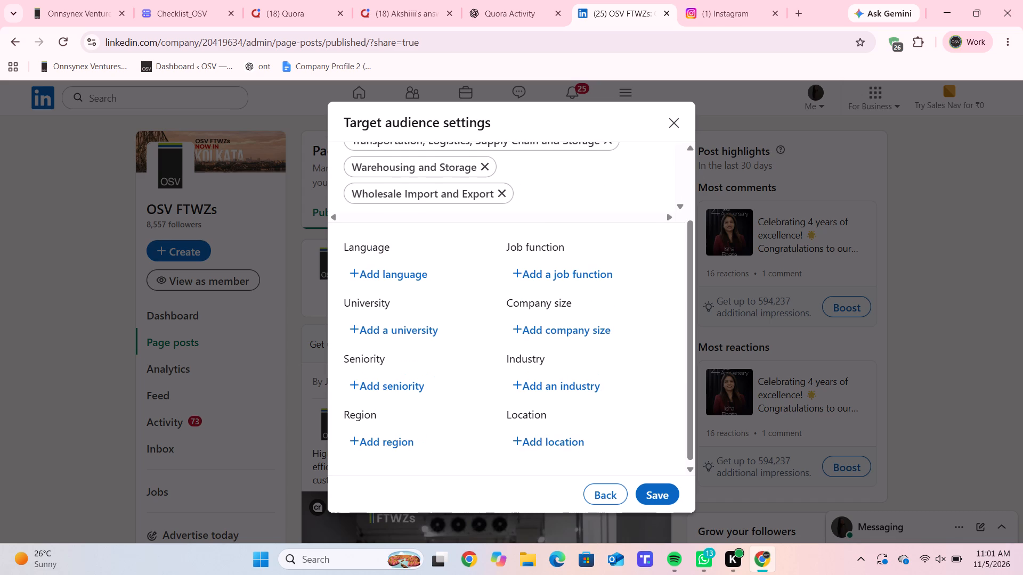
{"action": "scroll", "coordinate": [541, 352], "scroll_direction": "down", "scroll_amount": 1}
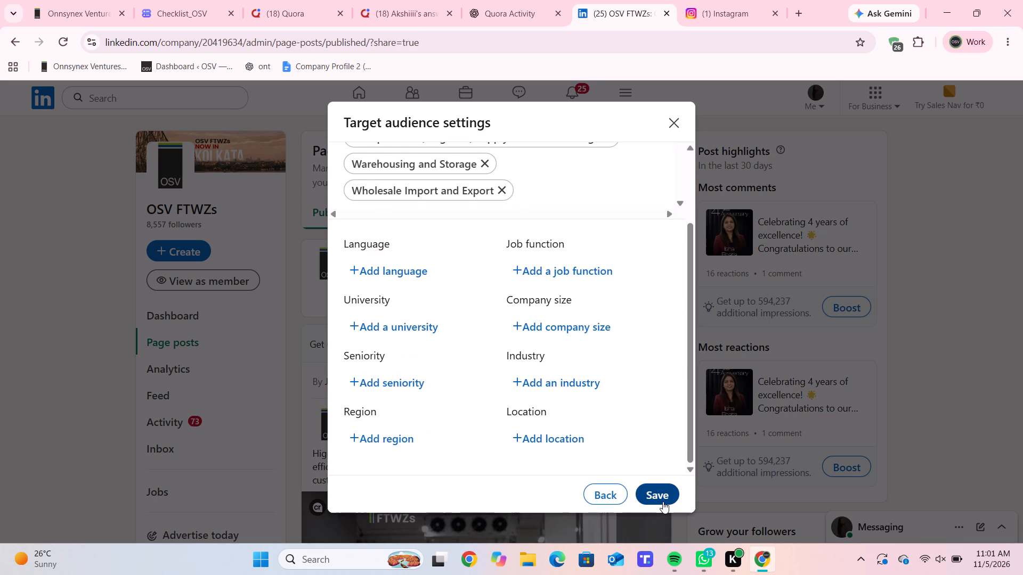
{"action": "left_click", "coordinate": [663, 502]}
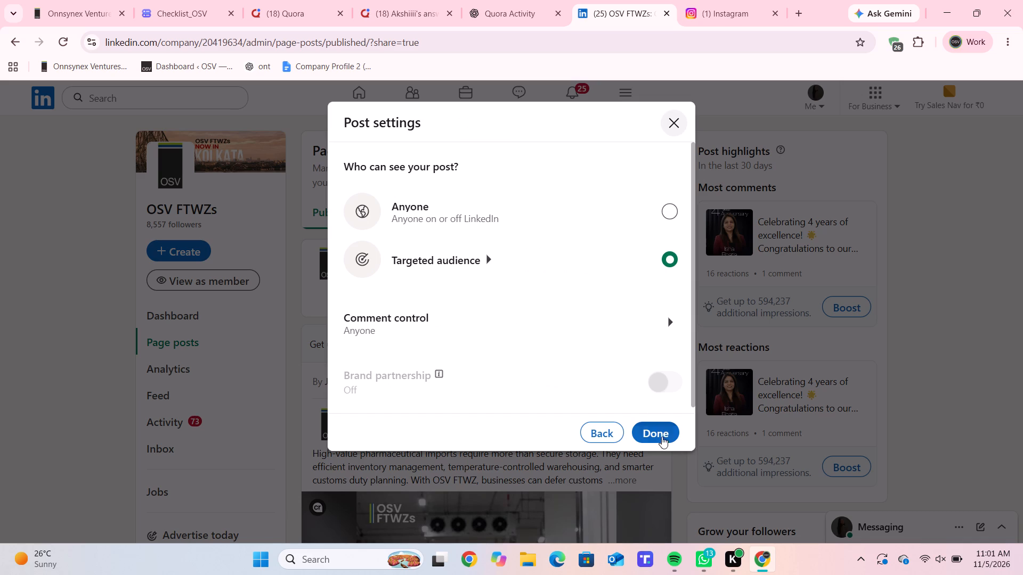
{"action": "left_click", "coordinate": [663, 439]}
Check the attached image and publish the OSV FTWZs post.
{"action": "scroll", "coordinate": [632, 375], "scroll_direction": "down", "scroll_amount": 1}
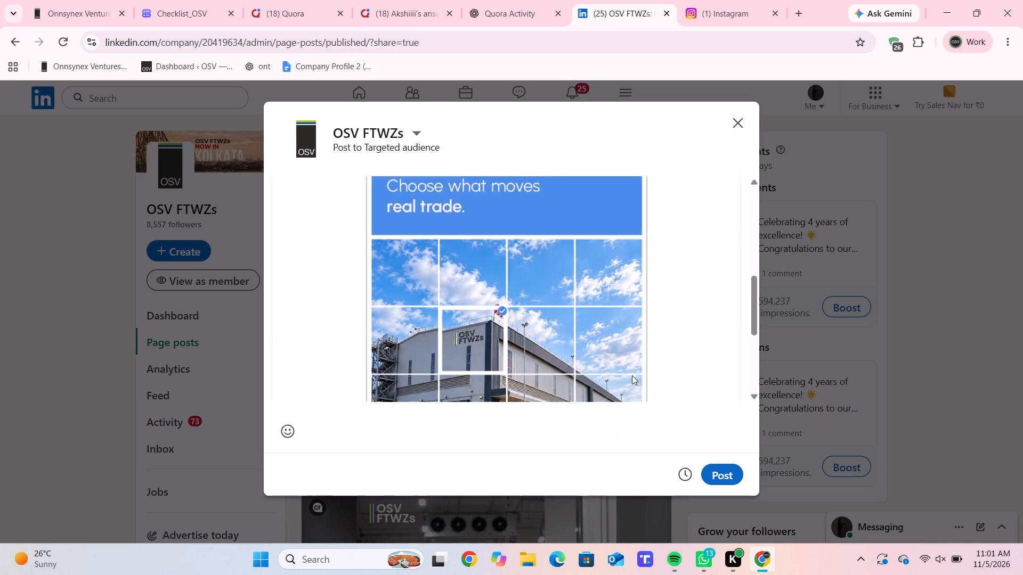
{"action": "left_click", "coordinate": [725, 472]}
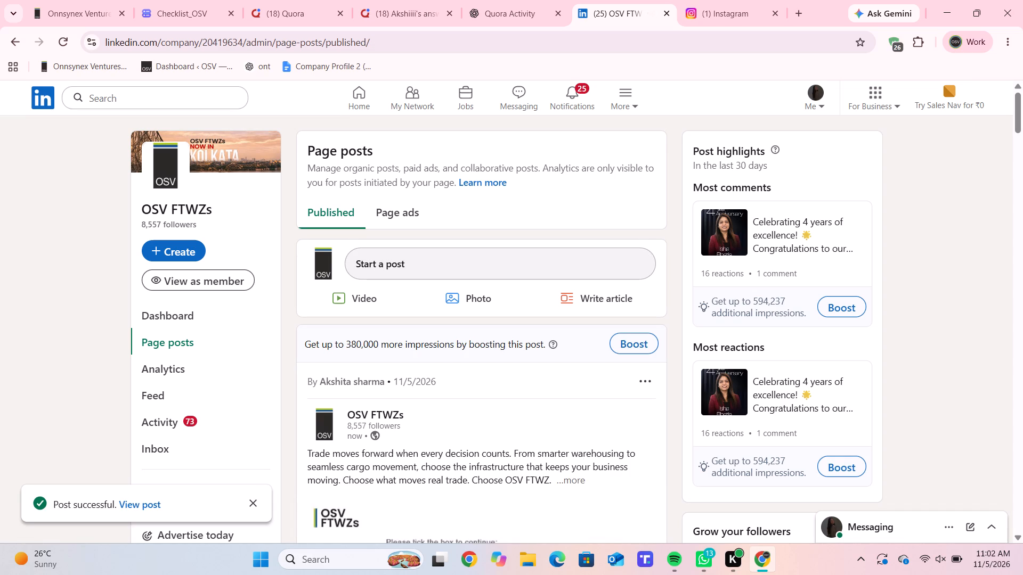
Review the published post's image and its full expanded caption with hashtags.
{"action": "scroll", "coordinate": [725, 472], "scroll_direction": "down", "scroll_amount": 6}
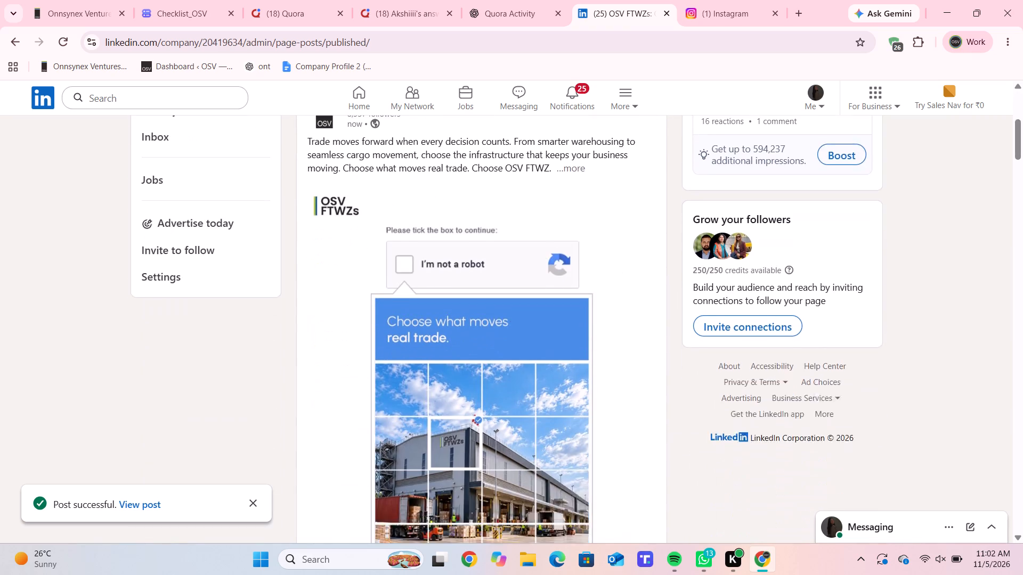
{"action": "scroll", "coordinate": [725, 472], "scroll_direction": "down", "scroll_amount": 1}
{"action": "scroll", "coordinate": [725, 472], "scroll_direction": "up", "scroll_amount": 1}
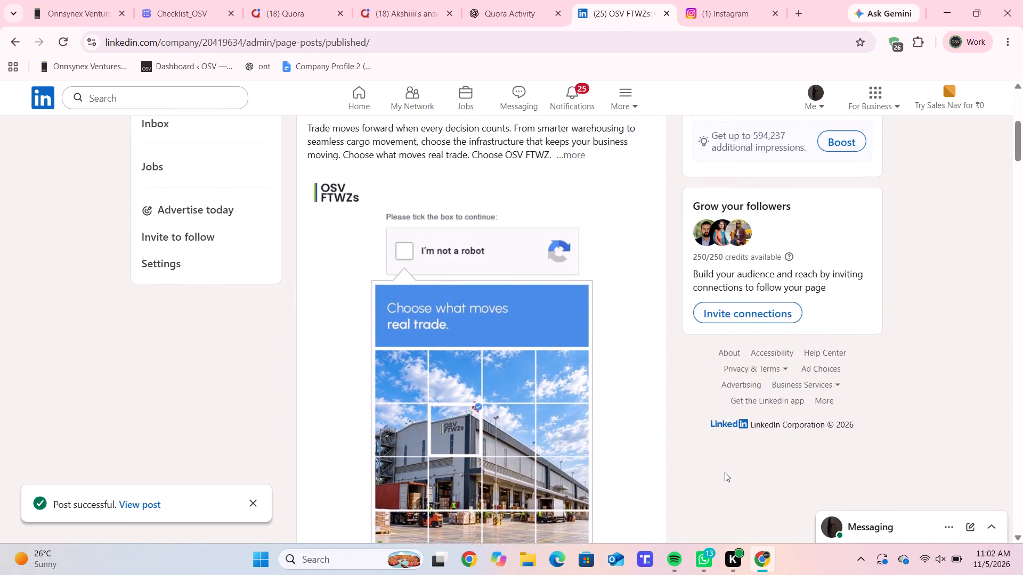
{"action": "scroll", "coordinate": [725, 472], "scroll_direction": "up", "scroll_amount": 1}
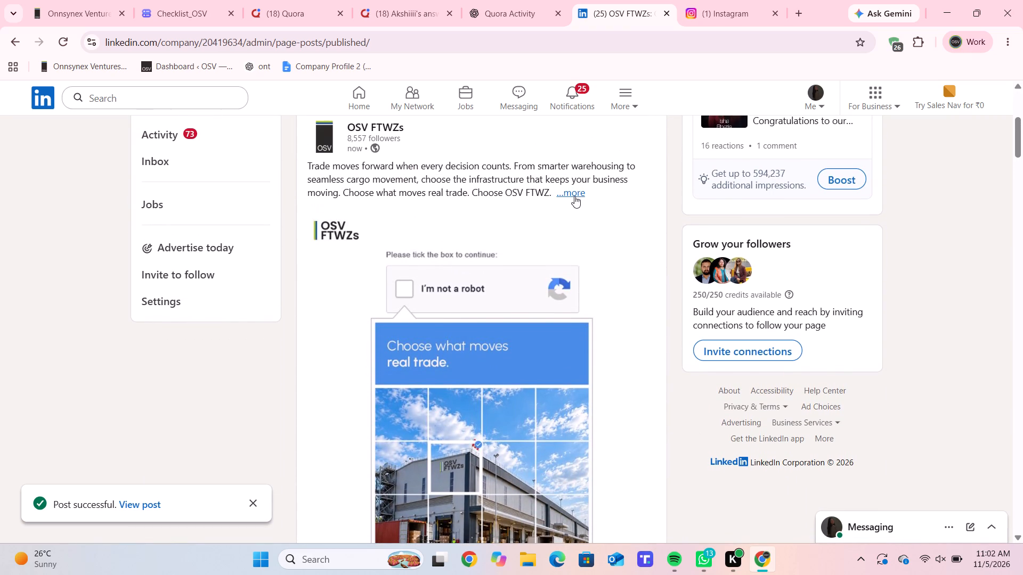
{"action": "left_click", "coordinate": [574, 196]}
{"action": "scroll", "coordinate": [574, 196], "scroll_direction": "down", "scroll_amount": 2}
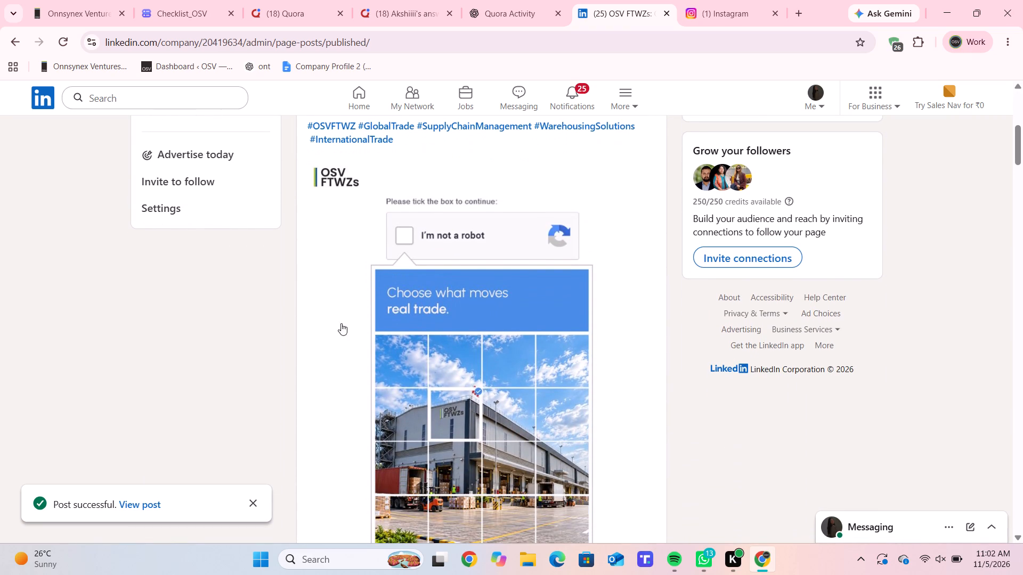
Dismiss the success notification and capture a screenshot of the page showing the published post's full caption and image.
{"action": "left_click", "coordinate": [257, 503]}
{"action": "scroll", "coordinate": [316, 404], "scroll_direction": "up", "scroll_amount": 1}
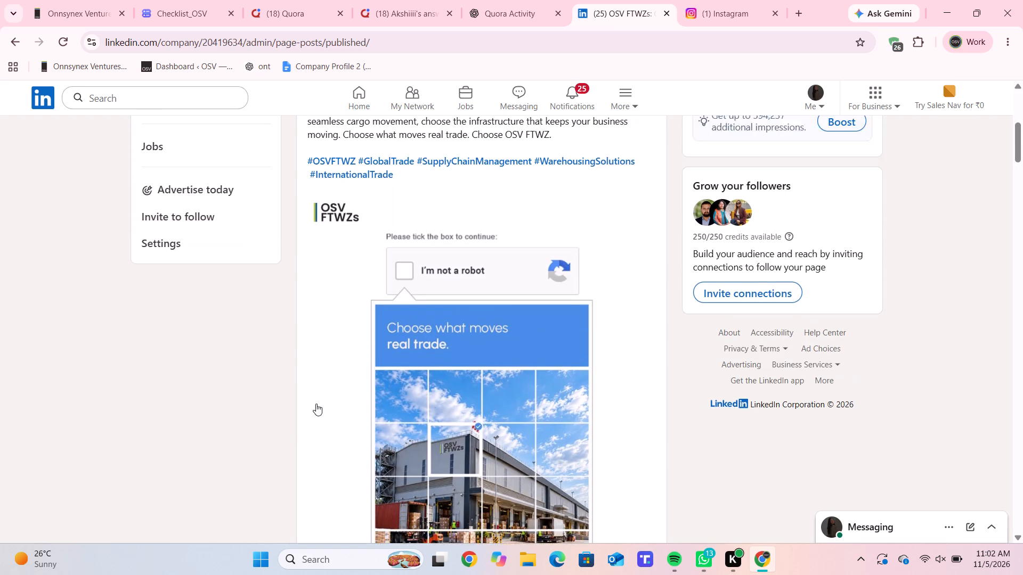
{"action": "scroll", "coordinate": [316, 404], "scroll_direction": "up", "scroll_amount": 1}
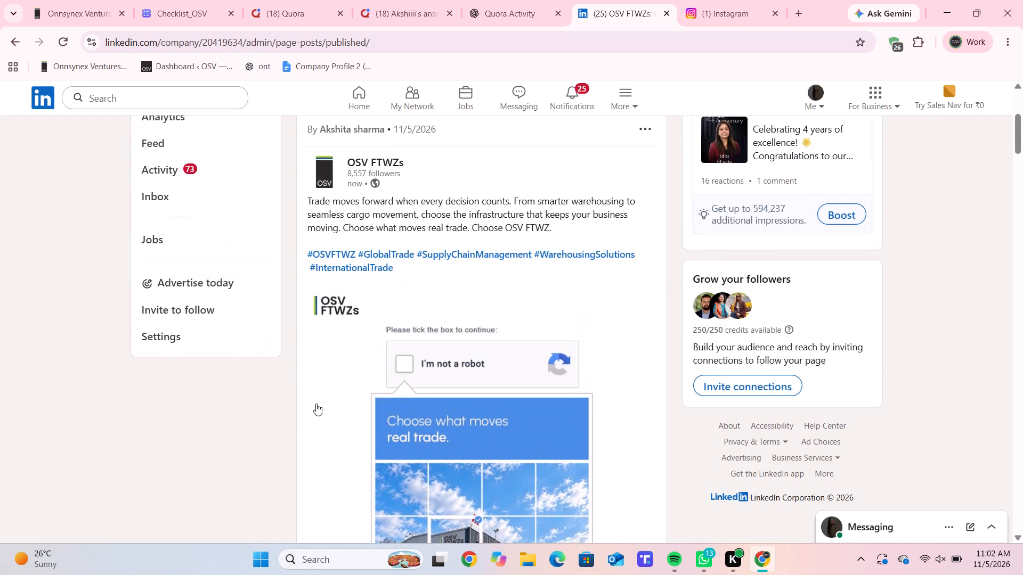
{"action": "key", "text": "shift+super+s"}
{"action": "scroll", "coordinate": [1, 126], "scroll_direction": "down", "scroll_amount": 1}
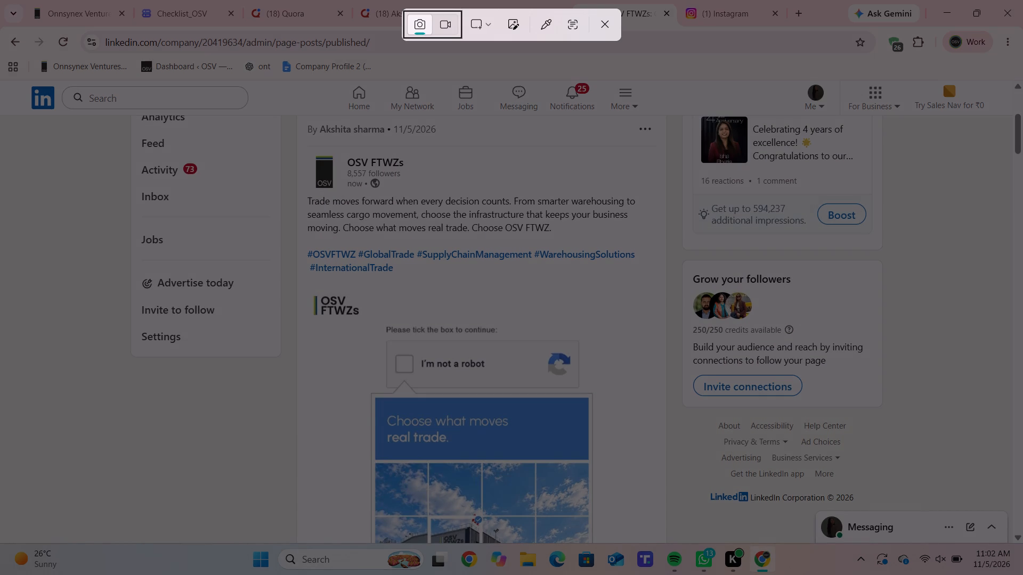
{"action": "scroll", "coordinate": [0, 73], "scroll_direction": "down", "scroll_amount": 1}
{"action": "left_click_drag", "start_coordinate": [1, 82], "coordinate": [1022, 574]}
{"action": "scroll", "coordinate": [1, 82], "scroll_direction": "right", "scroll_amount": 3}
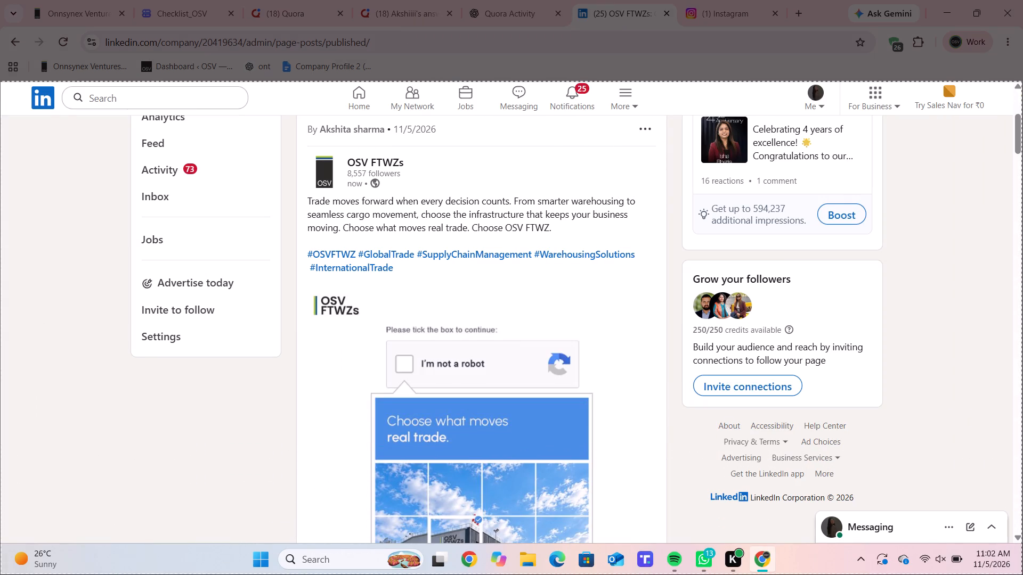
{"action": "left_click_drag", "start_coordinate": [1022, 574], "coordinate": [1019, 574]}
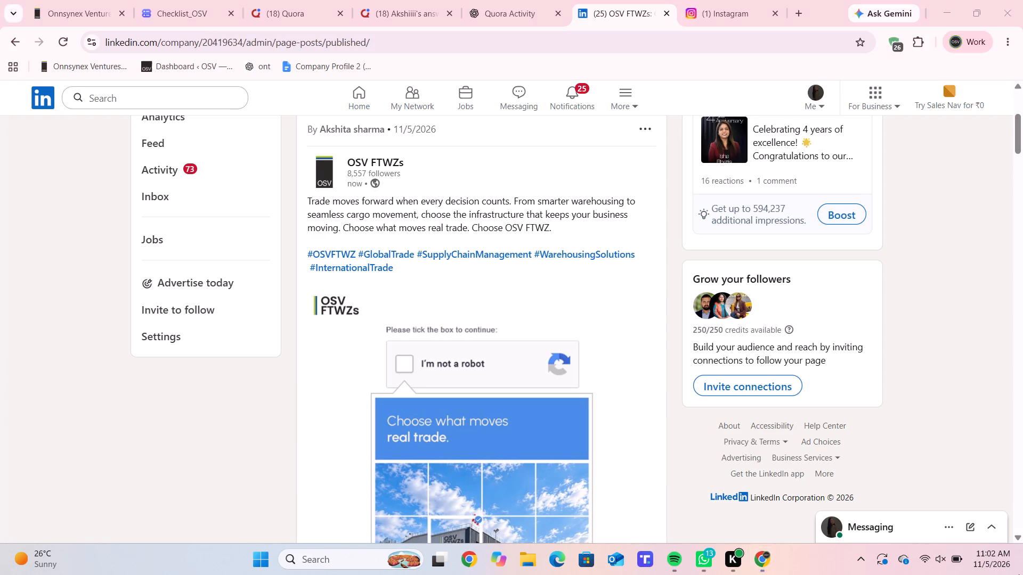
Return to the Onnsynex dashboard and open the submission form for the "Post on LinkedIn (Thu)" checklist task.
{"action": "left_click", "coordinate": [70, 0]}
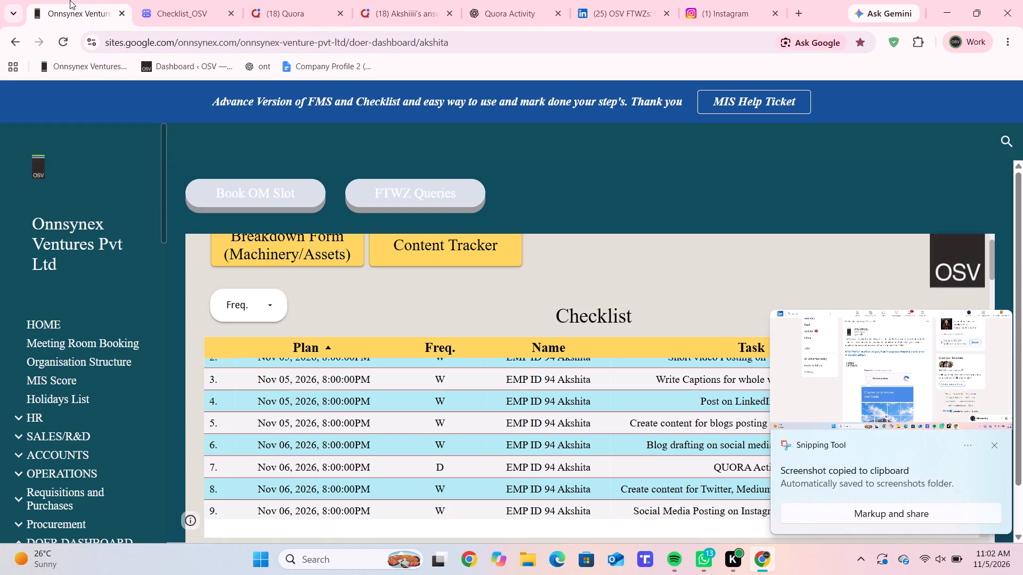
{"action": "scroll", "coordinate": [539, 419], "scroll_direction": "up", "scroll_amount": 8}
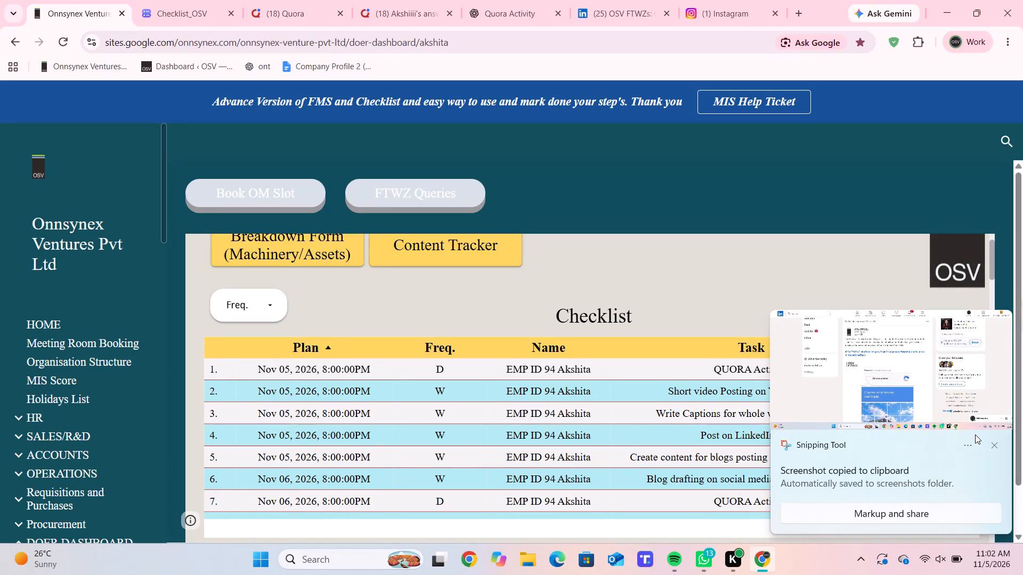
{"action": "left_click", "coordinate": [991, 441]}
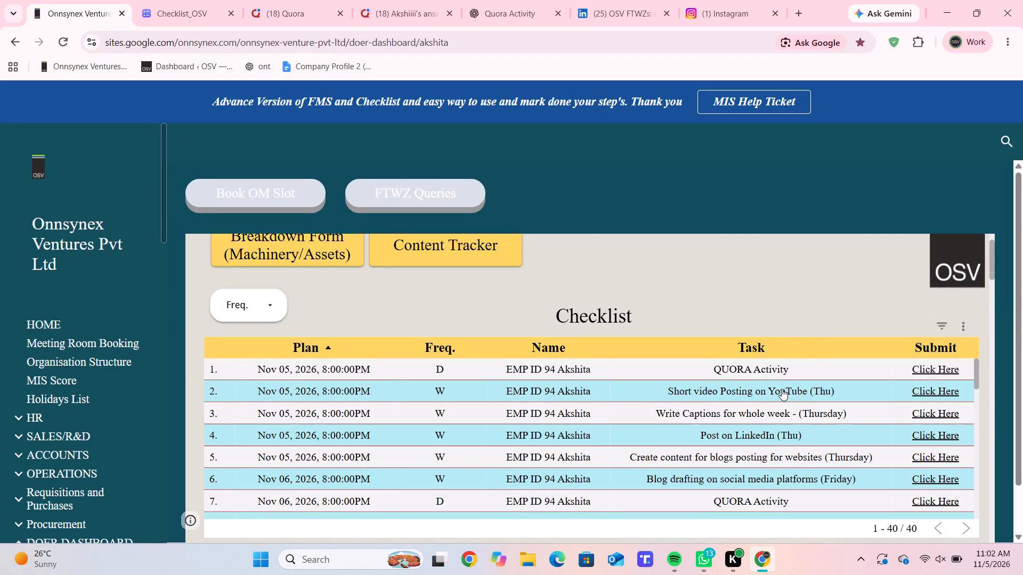
{"action": "left_click", "coordinate": [759, 436]}
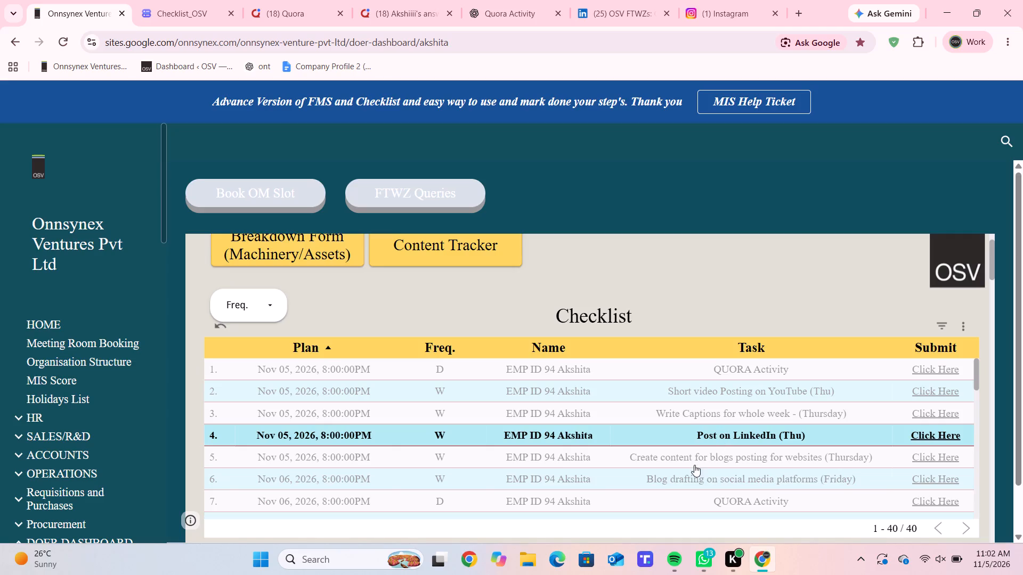
{"action": "left_click", "coordinate": [925, 437]}
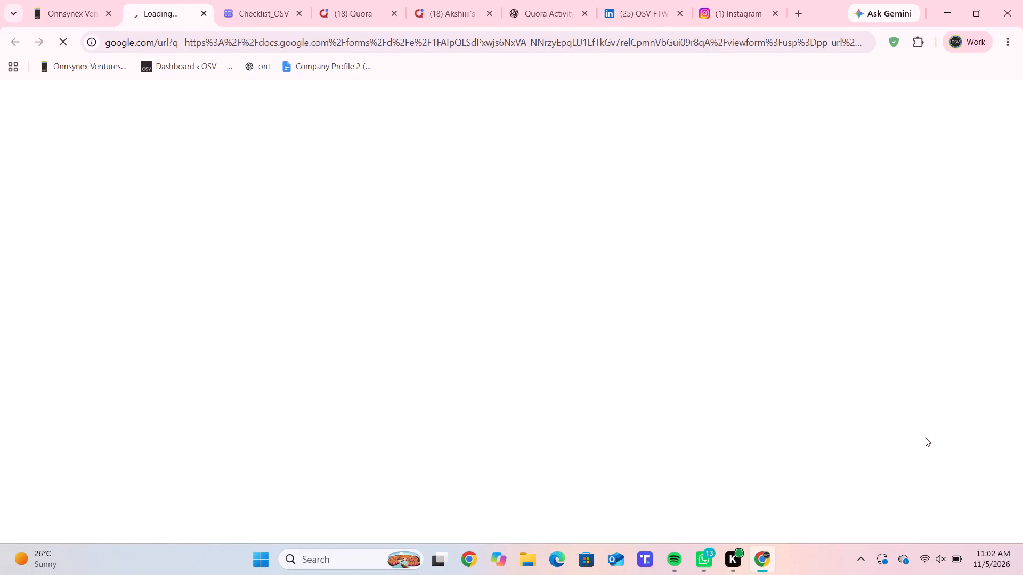
{"action": "left_click", "coordinate": [562, 368]}
Include the account email with the Checklist_OSV form response.
{"action": "left_click", "coordinate": [328, 311]}
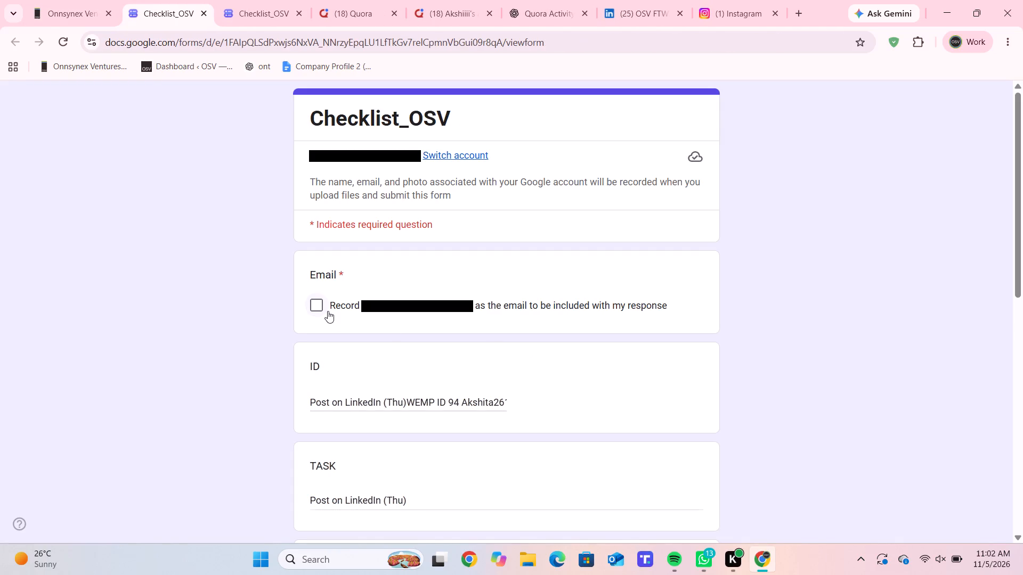
{"action": "scroll", "coordinate": [331, 454], "scroll_direction": "down", "scroll_amount": 3}
{"action": "left_click", "coordinate": [345, 418]}
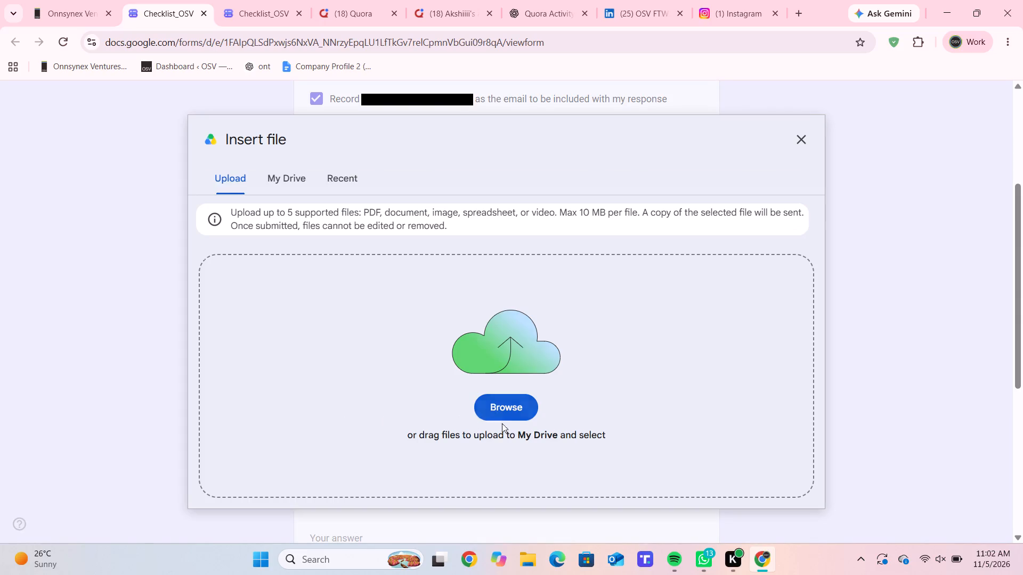
{"action": "left_click", "coordinate": [505, 414]}
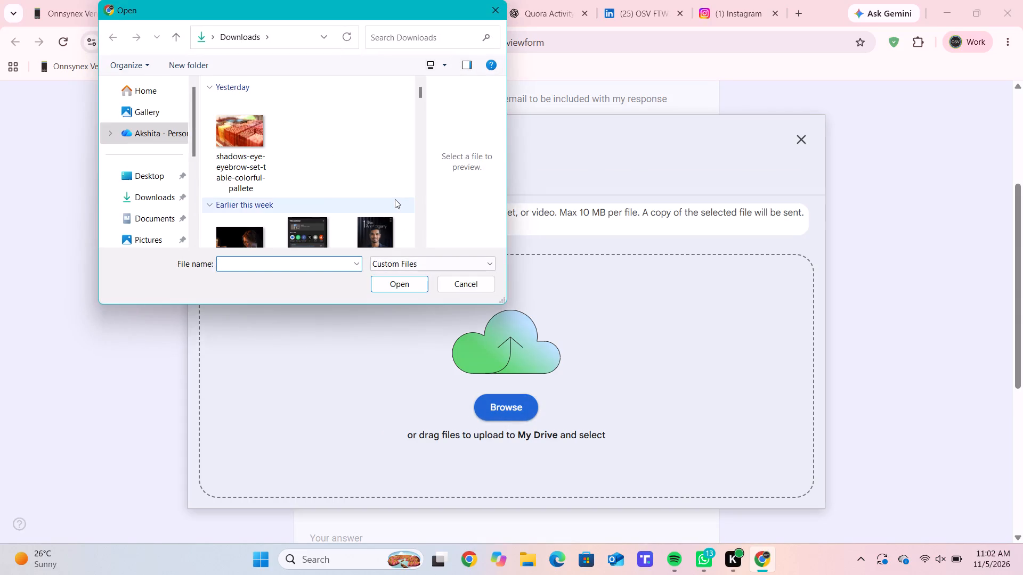
{"action": "left_click", "coordinate": [158, 229]}
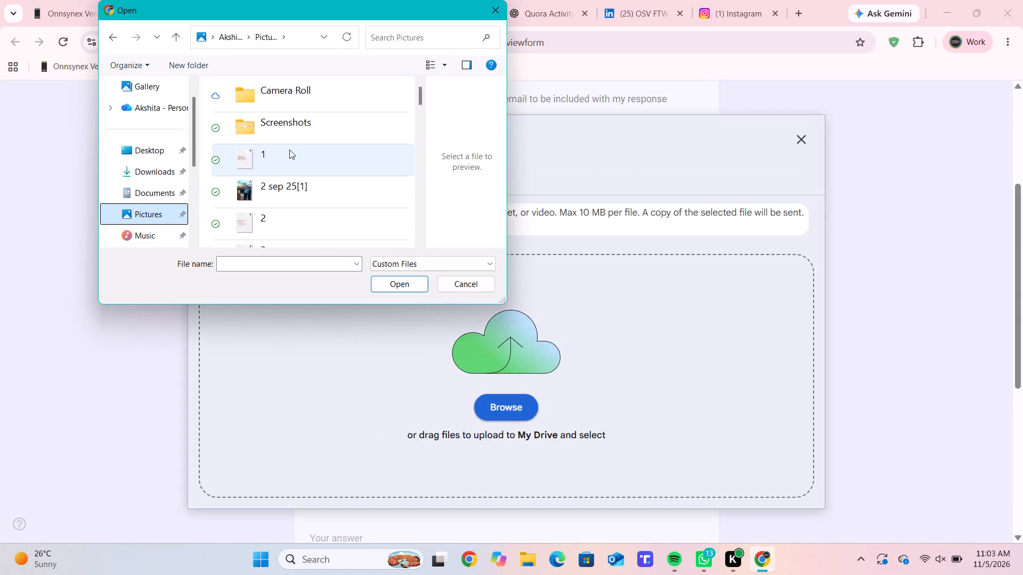
{"action": "double_click", "coordinate": [286, 127]}
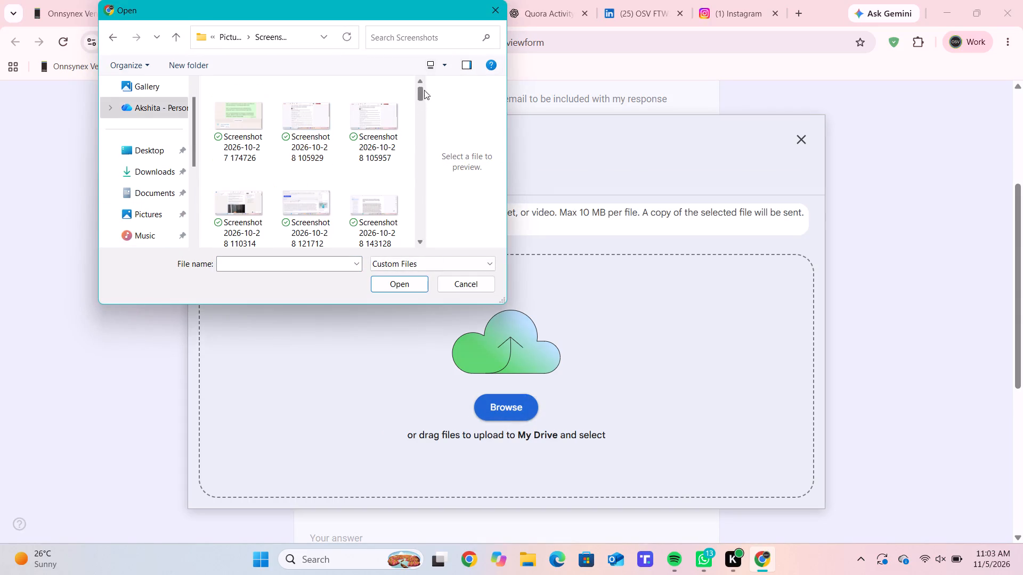
{"action": "left_click_drag", "start_coordinate": [422, 94], "coordinate": [426, 235]}
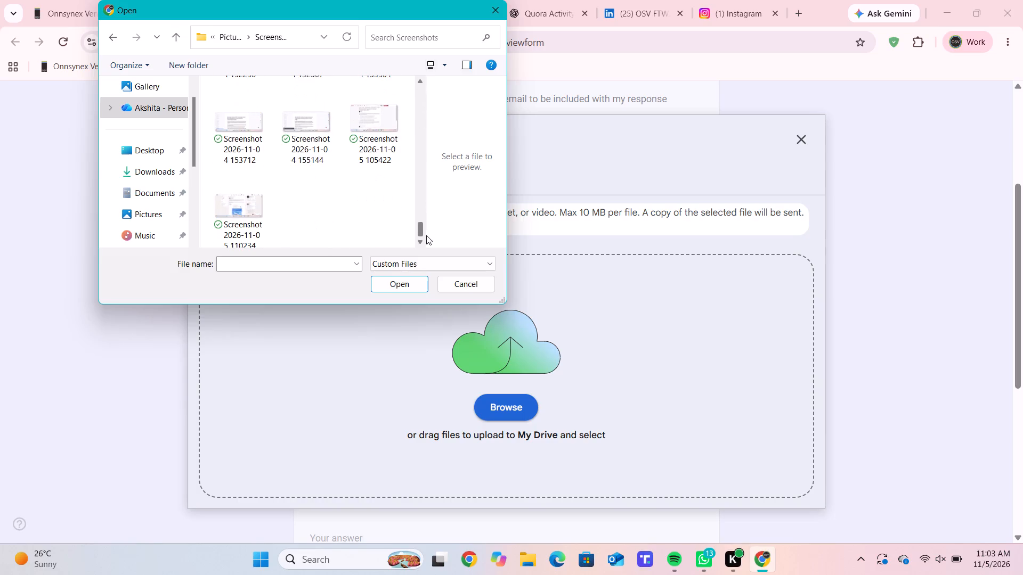
{"action": "left_click_drag", "start_coordinate": [426, 235], "coordinate": [427, 229]}
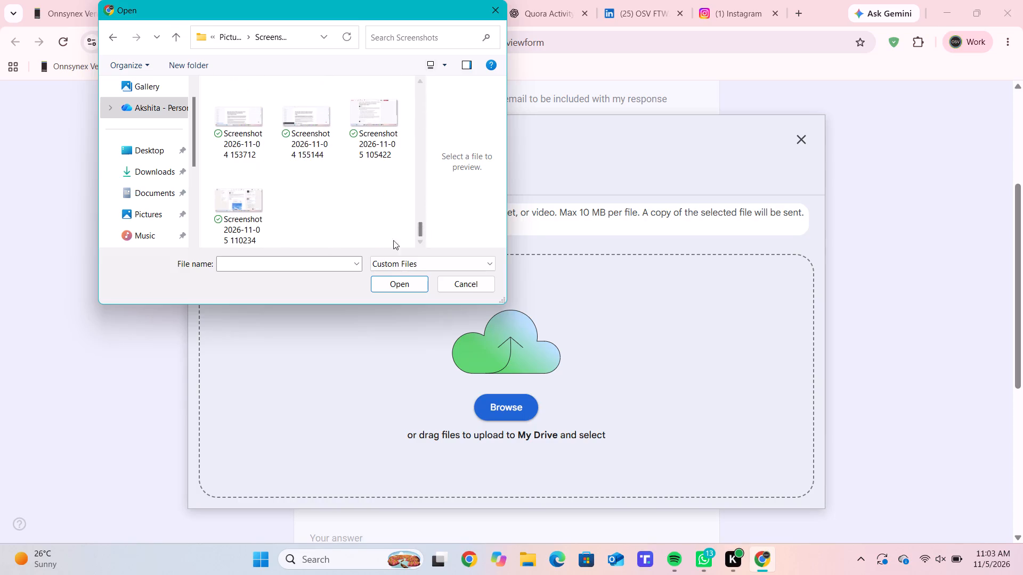
{"action": "double_click", "coordinate": [260, 204]}
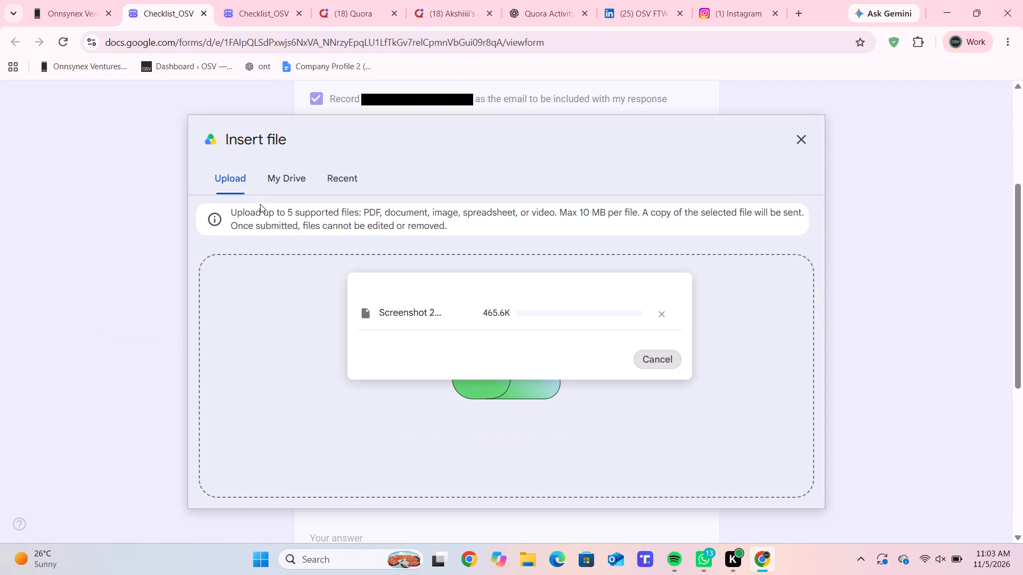
{"action": "left_click", "coordinate": [260, 204]}
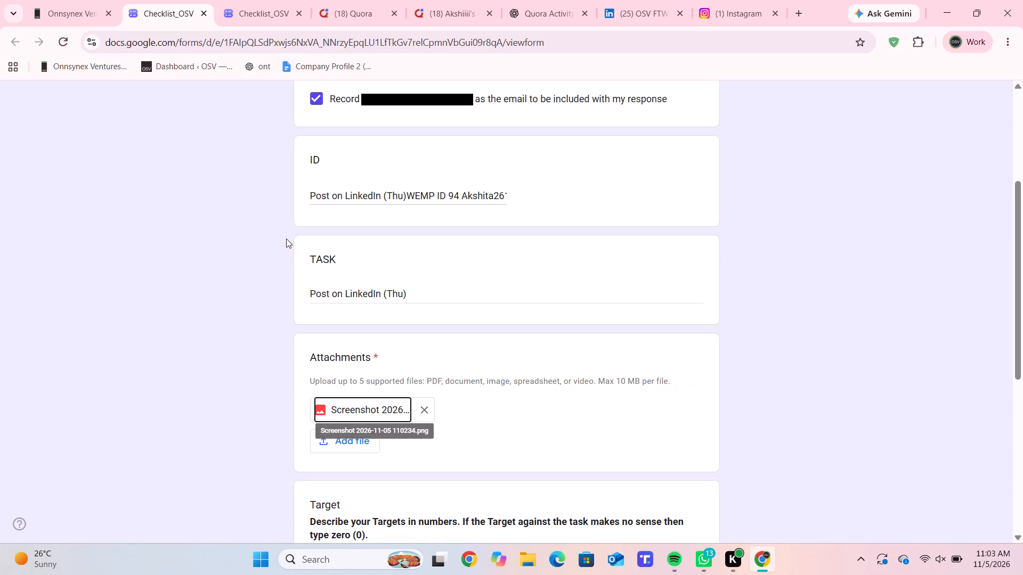
Submit the Checklist_OSV form for "Post on LinkedIn (Thu)", leaving Target and Actual blank.
{"action": "scroll", "coordinate": [412, 362], "scroll_direction": "down", "scroll_amount": 4}
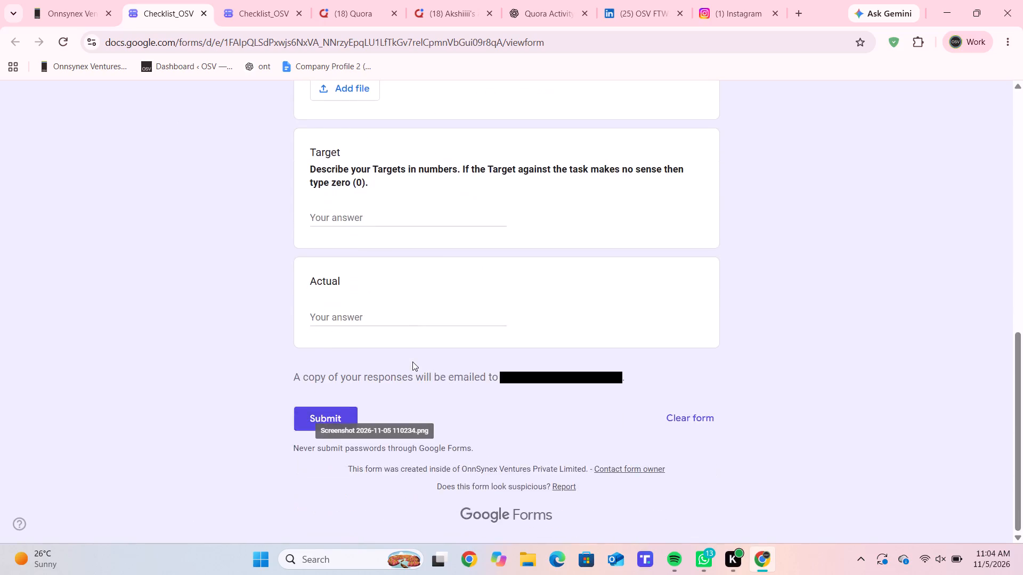
{"action": "left_click", "coordinate": [324, 406]}
{"action": "left_click", "coordinate": [328, 423]}
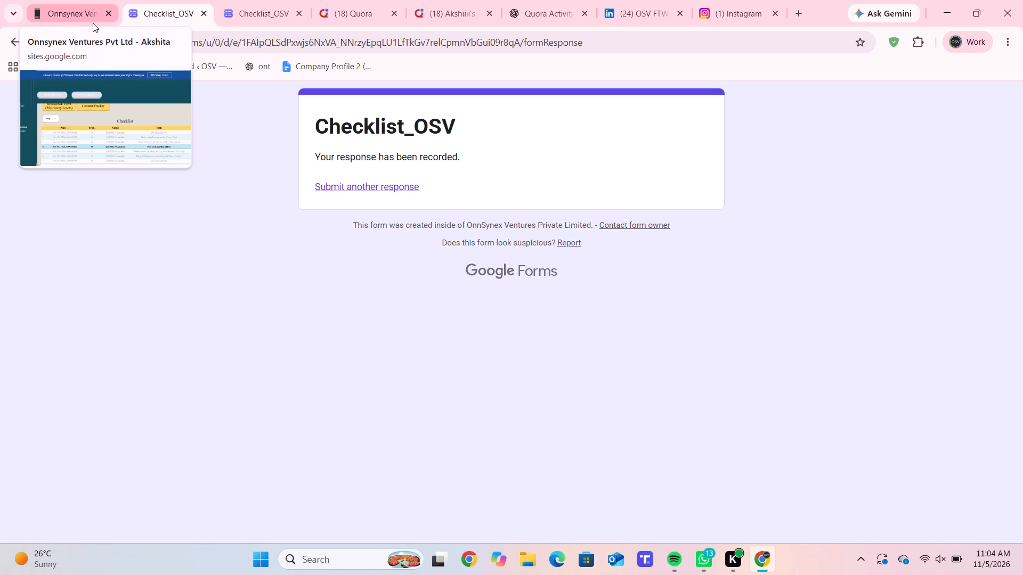
Return to the Onnsynex dashboard and load its page afresh.
{"action": "left_click", "coordinate": [47, 0]}
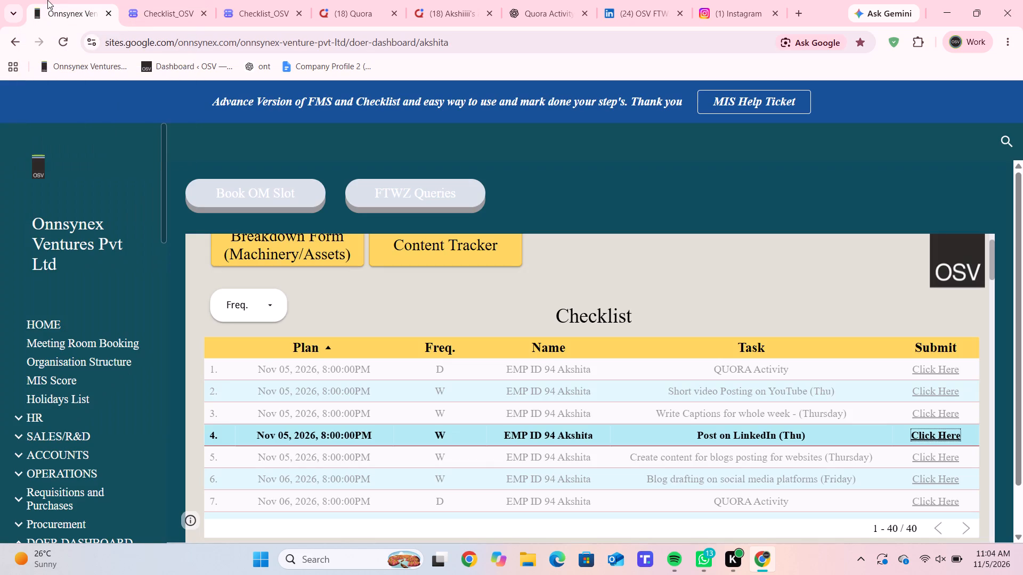
{"action": "scroll", "coordinate": [312, 275], "scroll_direction": "right", "scroll_amount": 3}
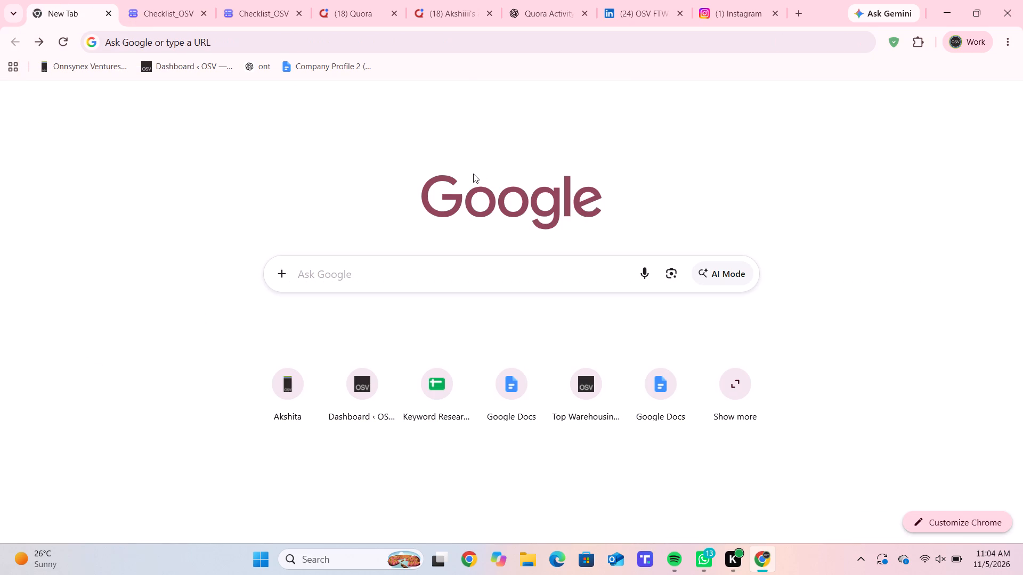
{"action": "left_click", "coordinate": [99, 66]}
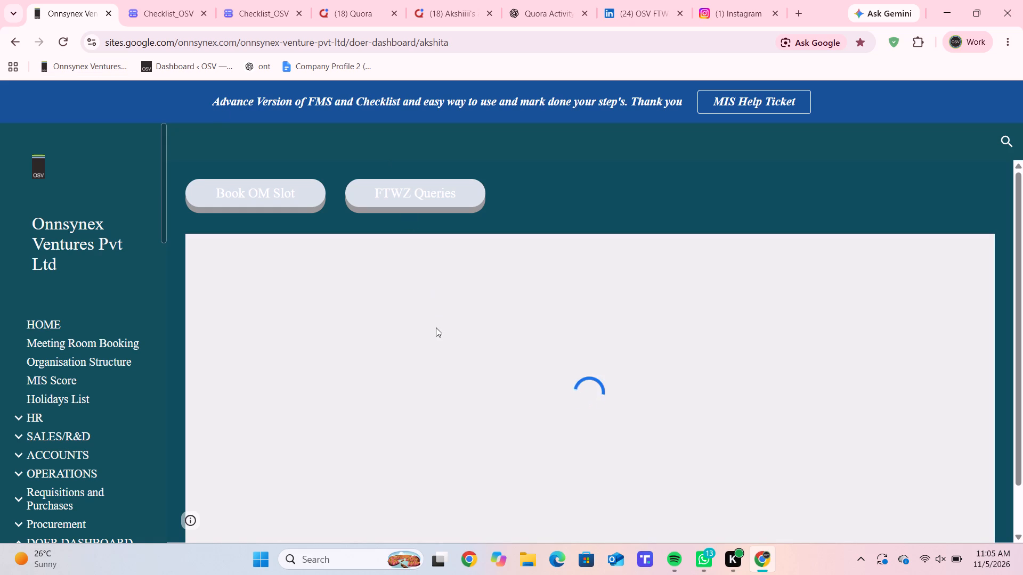
Review the remaining tasks in the dashboard's Checklist table and the Delegation table below it.
{"action": "scroll", "coordinate": [436, 327], "scroll_direction": "down", "scroll_amount": 2}
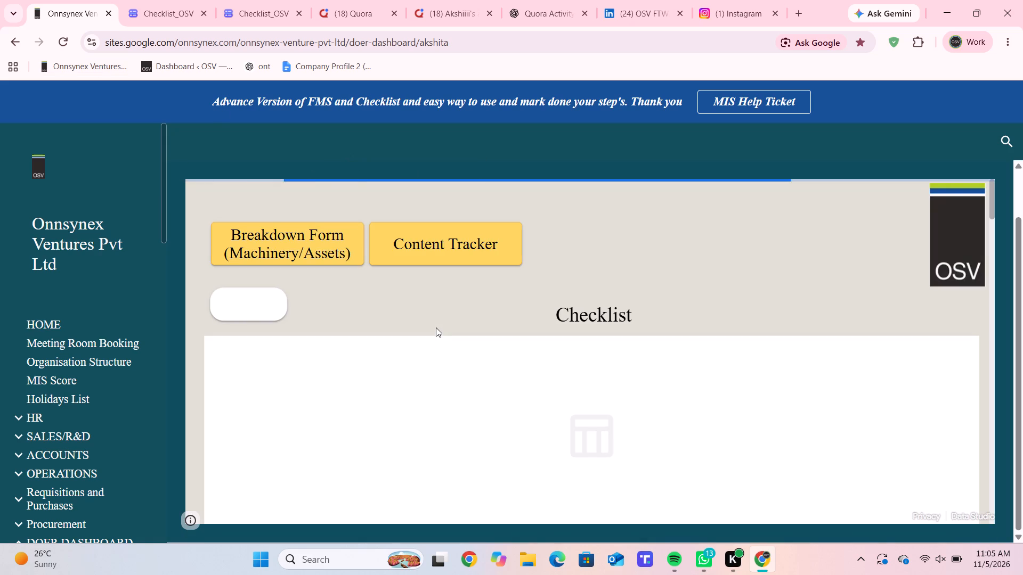
{"action": "scroll", "coordinate": [436, 327], "scroll_direction": "down", "scroll_amount": 2}
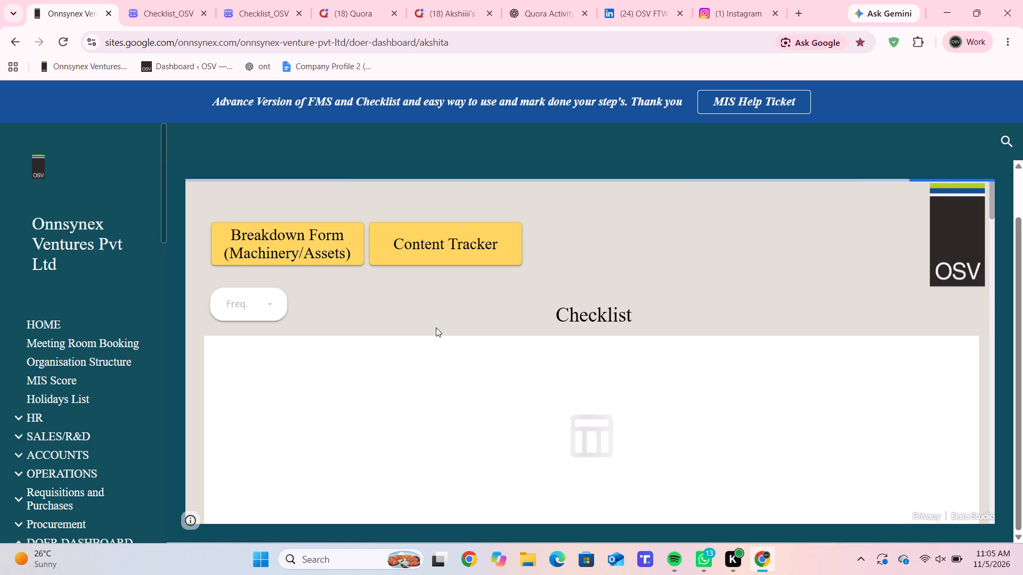
{"action": "scroll", "coordinate": [436, 327], "scroll_direction": "down", "scroll_amount": 1}
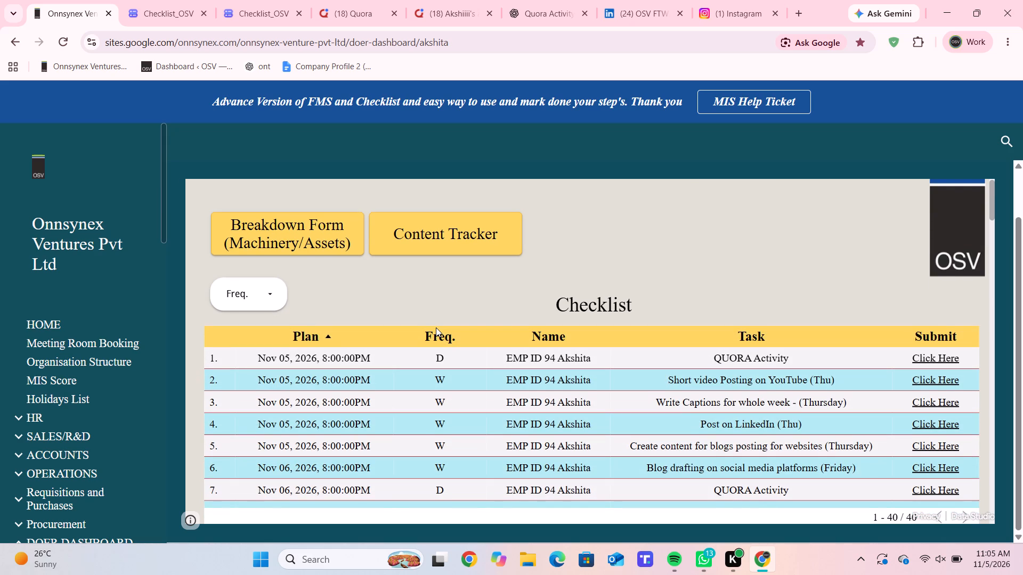
{"action": "scroll", "coordinate": [436, 327], "scroll_direction": "down", "scroll_amount": 4}
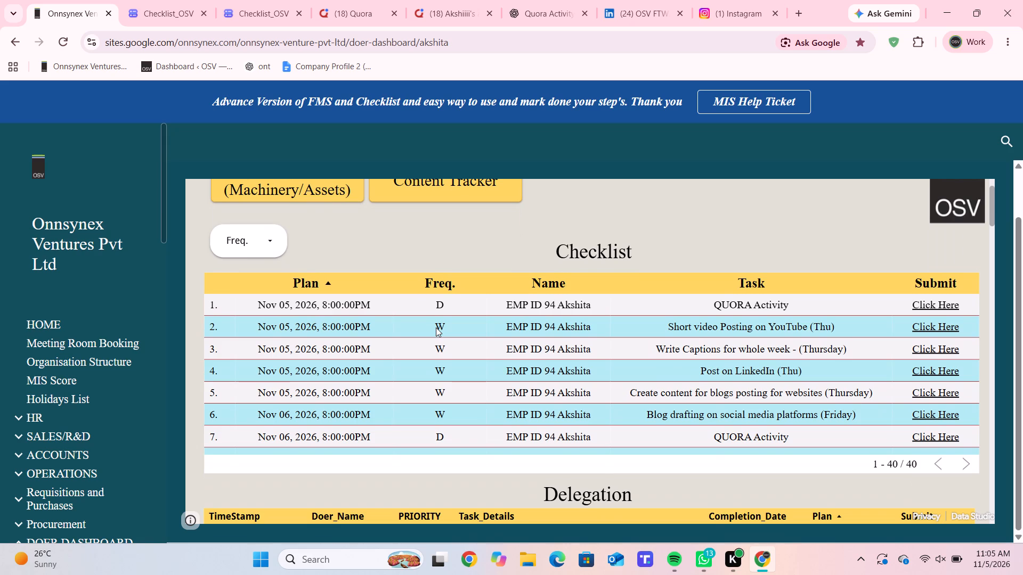
{"action": "scroll", "coordinate": [519, 459], "scroll_direction": "down", "scroll_amount": 2}
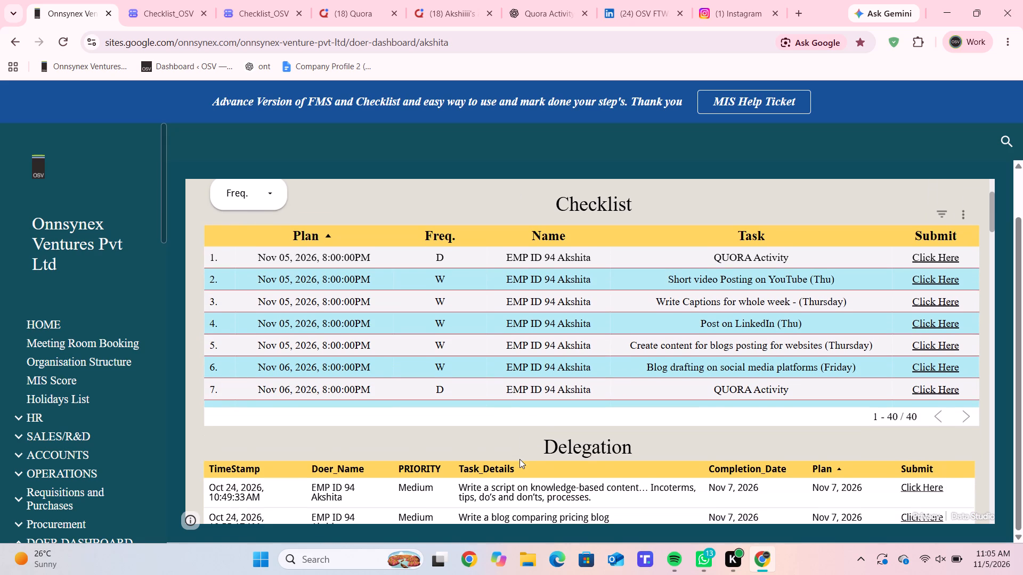
{"action": "scroll", "coordinate": [519, 459], "scroll_direction": "down", "scroll_amount": 1}
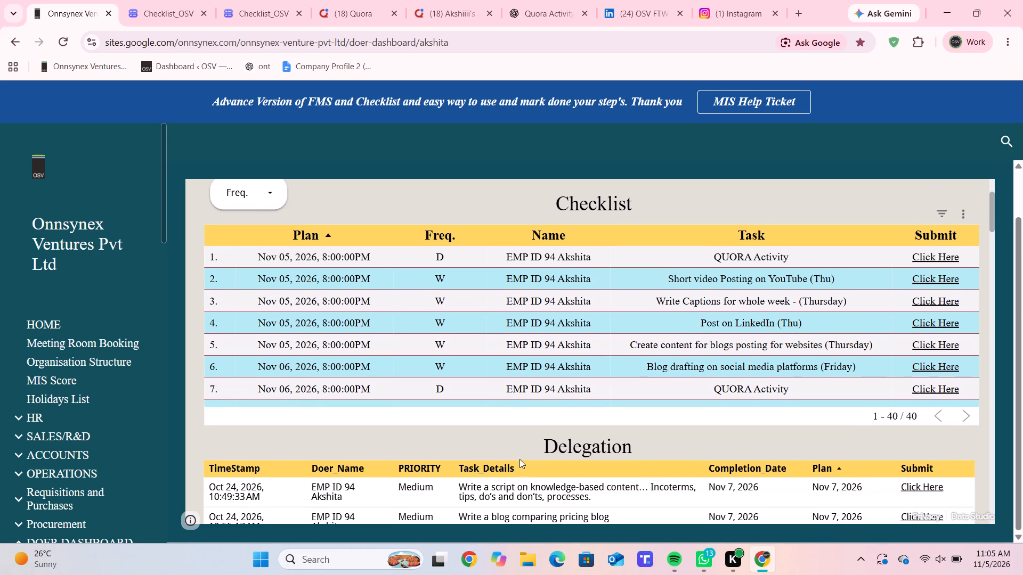
{"action": "scroll", "coordinate": [519, 459], "scroll_direction": "down", "scroll_amount": 1}
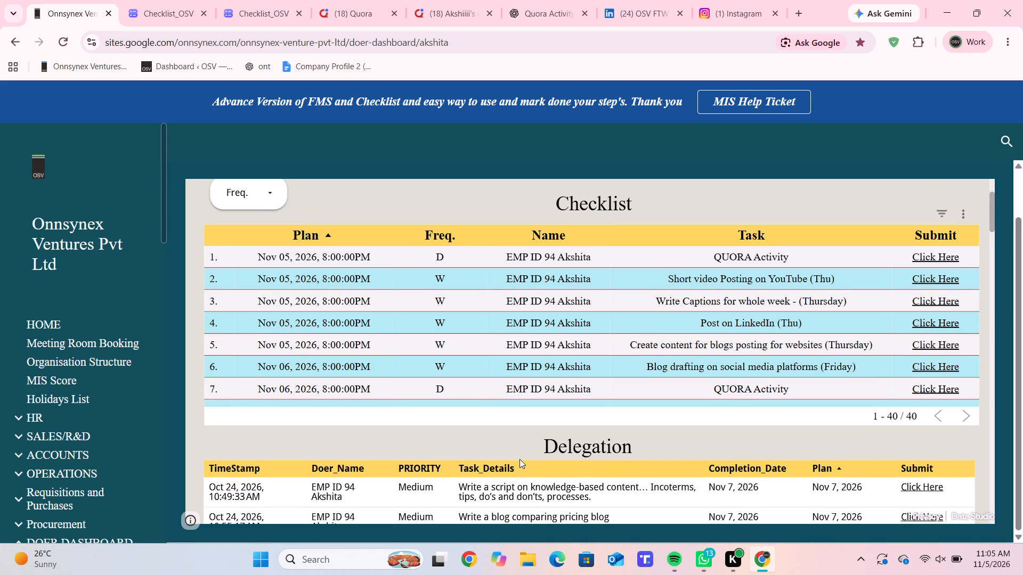
{"action": "scroll", "coordinate": [519, 459], "scroll_direction": "down", "scroll_amount": 1}
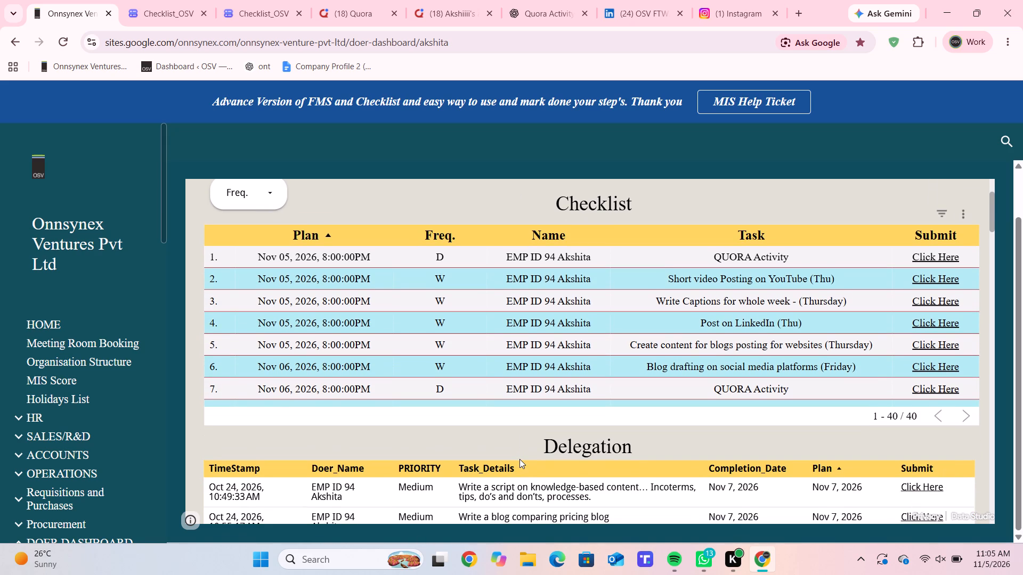